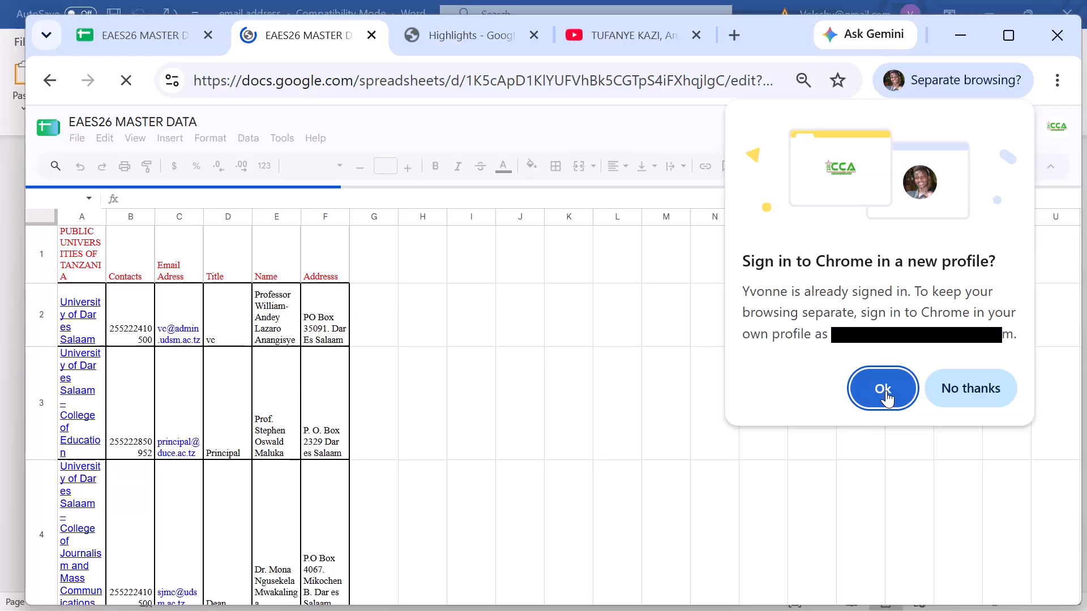
Sign in to Chrome in a separate new profile, keeping the name Corporate Career and the preselected green theme.
{"action": "left_click", "coordinate": [886, 390]}
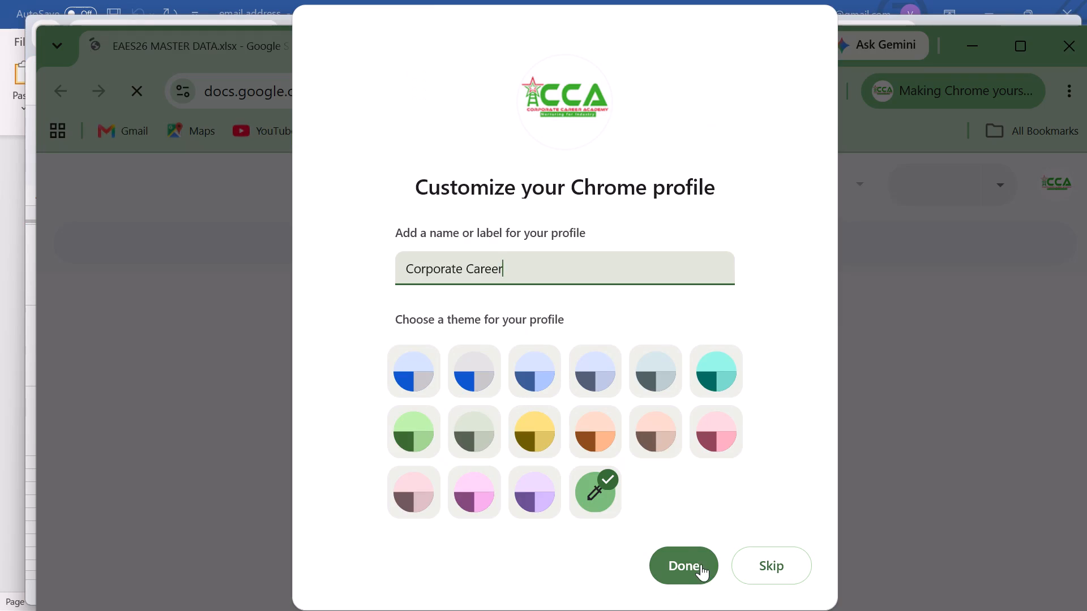
{"action": "left_click", "coordinate": [683, 558]}
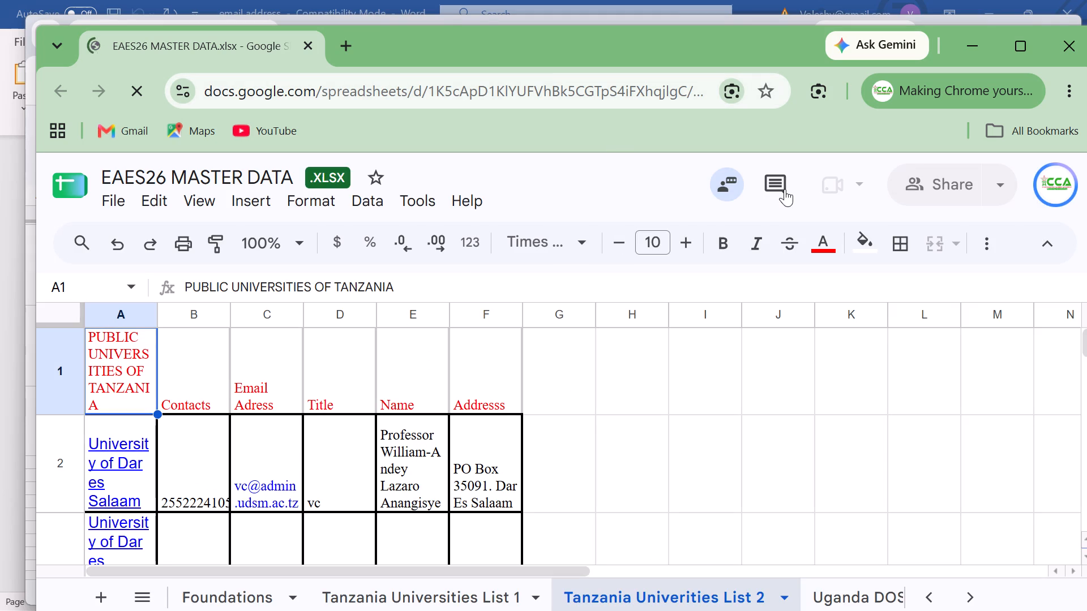
Open a new browser tab alongside the EAES26 MASTER DATA spreadsheet.
{"action": "left_click", "coordinate": [358, 49]}
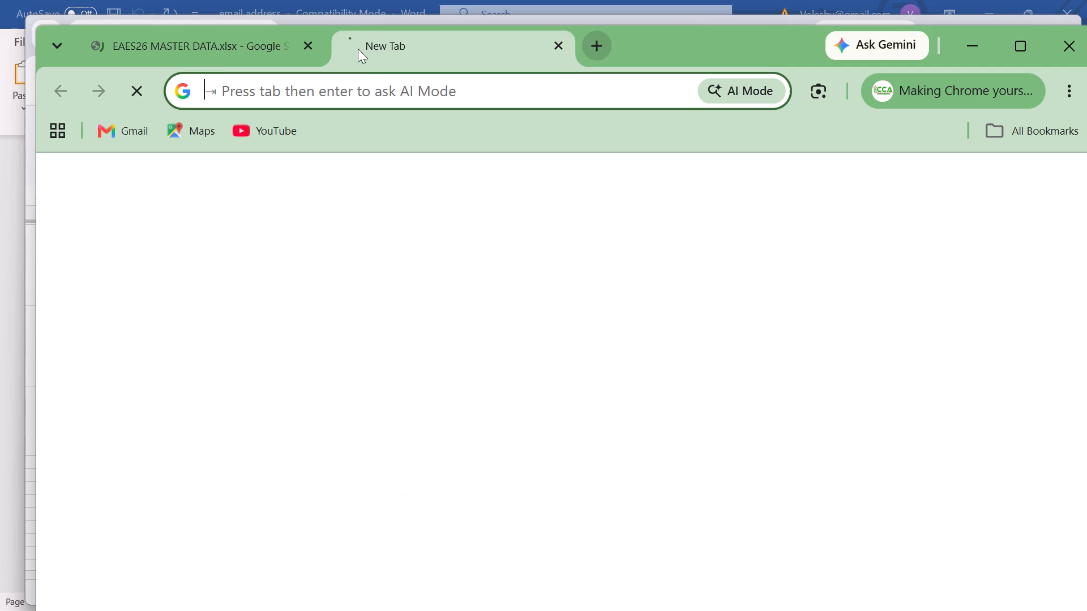
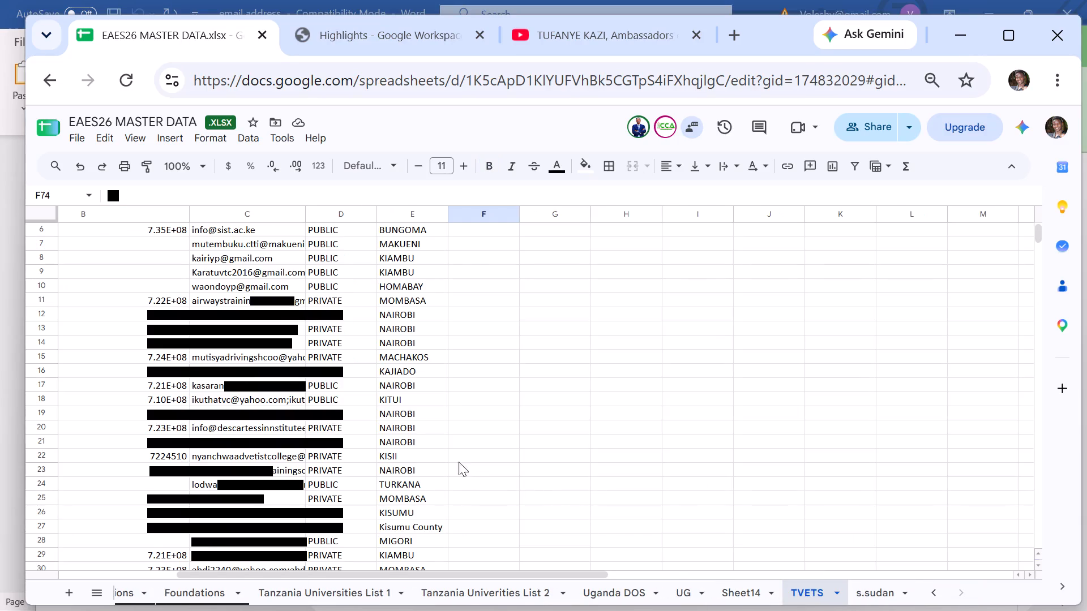
Copy the email entries in cells C2 to C20 of the TVETS sheet.
{"action": "scroll", "coordinate": [329, 610], "scroll_direction": "up", "scroll_amount": 2}
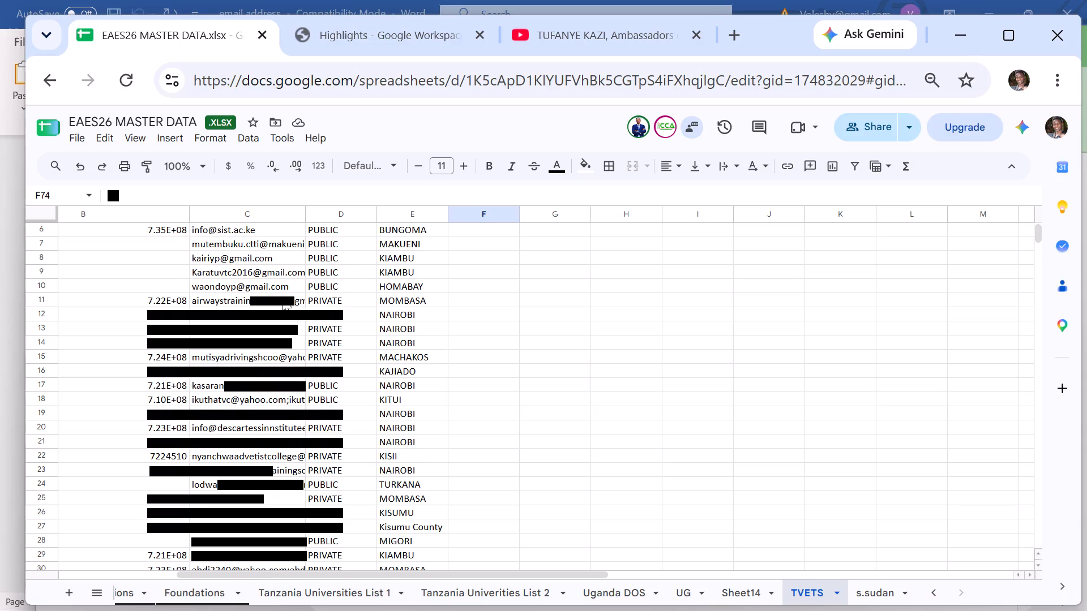
{"action": "scroll", "coordinate": [282, 298], "scroll_direction": "up", "scroll_amount": 5}
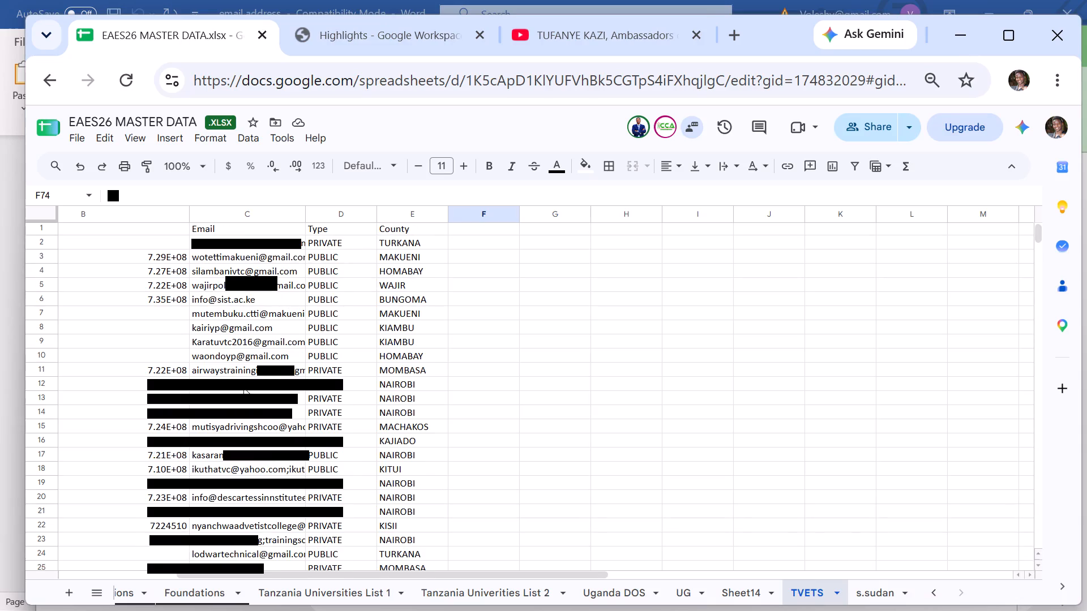
{"action": "left_click", "coordinate": [237, 244]}
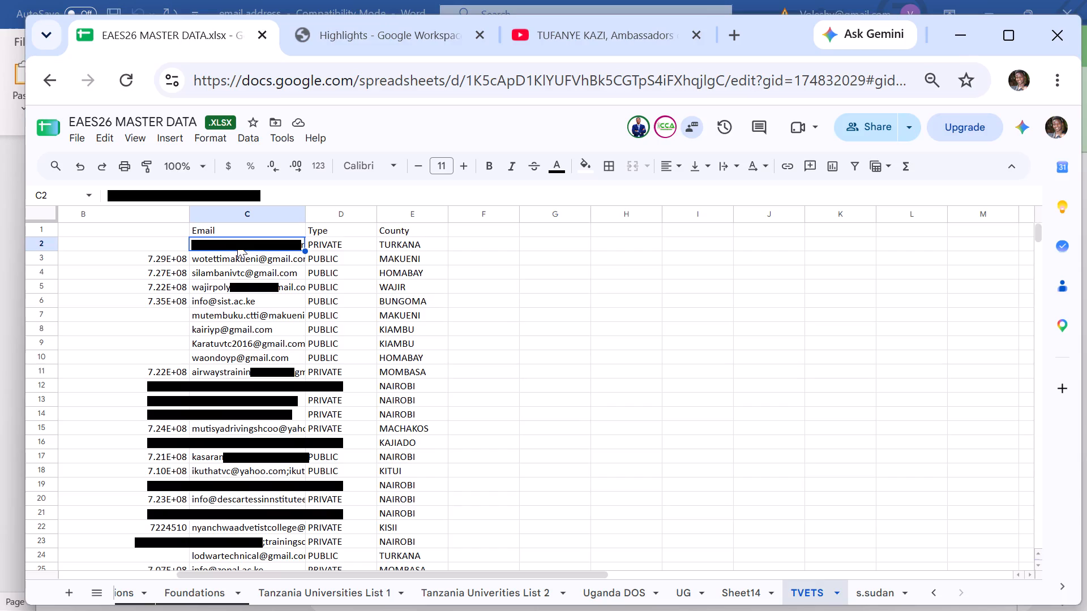
{"action": "left_click", "coordinate": [237, 244]}
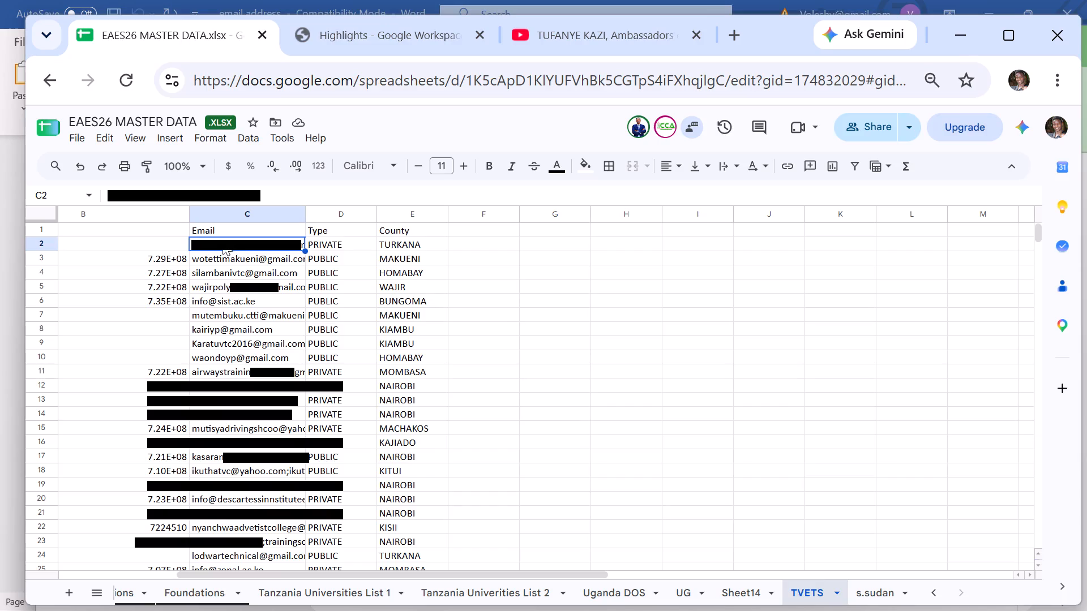
{"action": "left_click", "coordinate": [211, 242]}
{"action": "left_click_drag", "start_coordinate": [211, 242], "coordinate": [209, 252]}
{"action": "left_click_drag", "start_coordinate": [209, 252], "coordinate": [208, 399]}
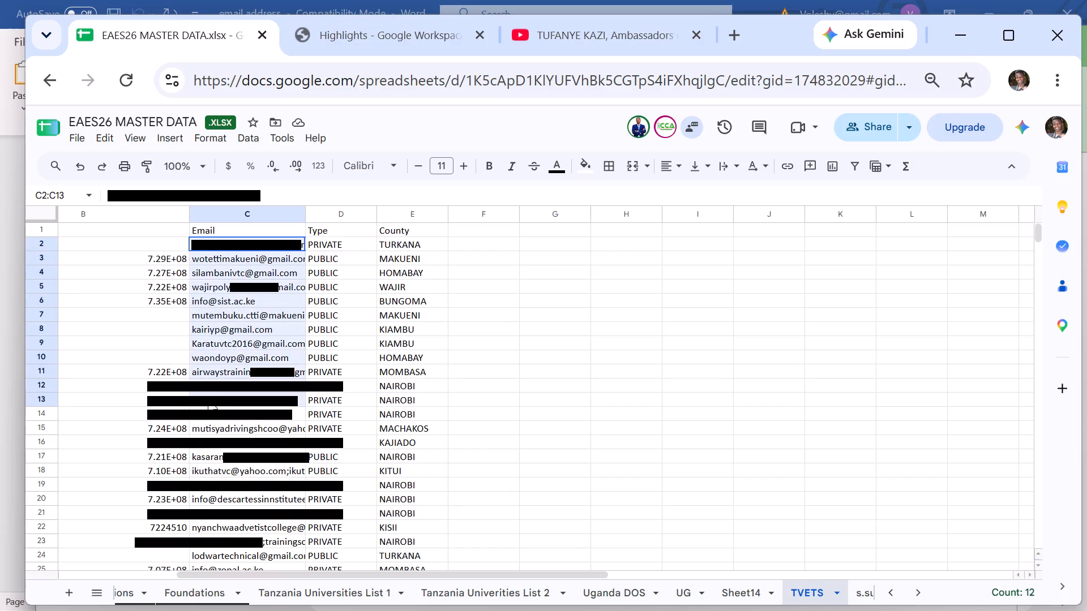
{"action": "left_click_drag", "start_coordinate": [208, 399], "coordinate": [211, 497]}
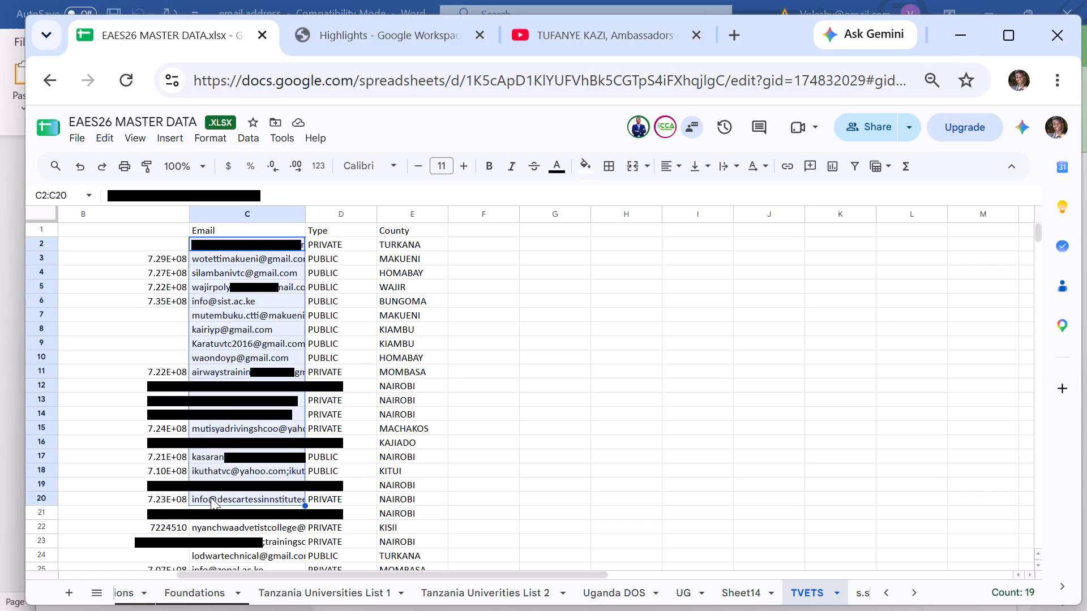
{"action": "key", "text": "ctrl+c"}
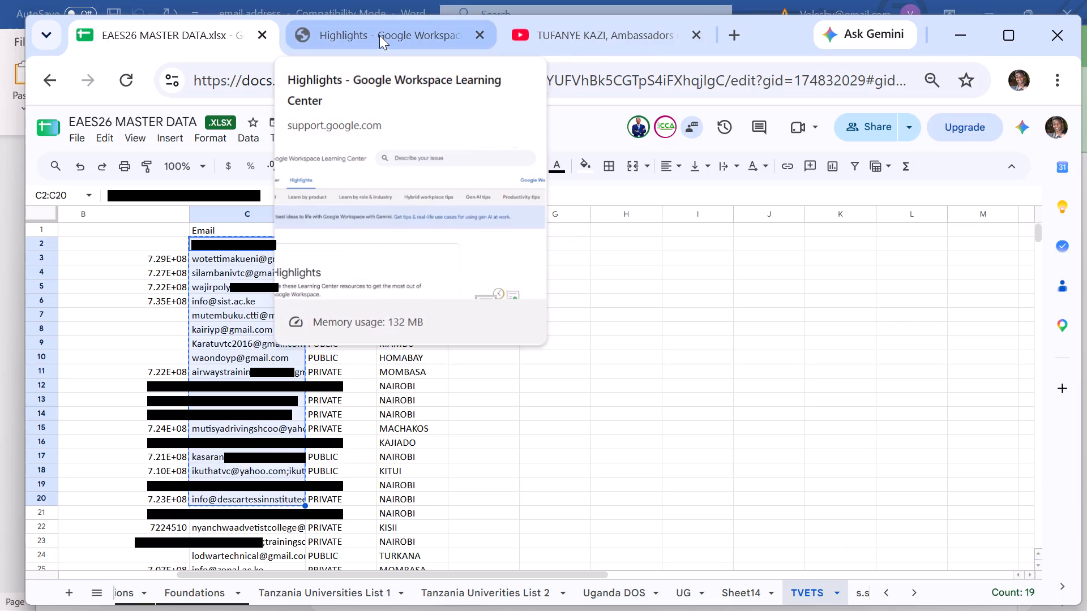
Close the Google Workspace Learning Center Highlights page.
{"action": "left_click", "coordinate": [480, 31]}
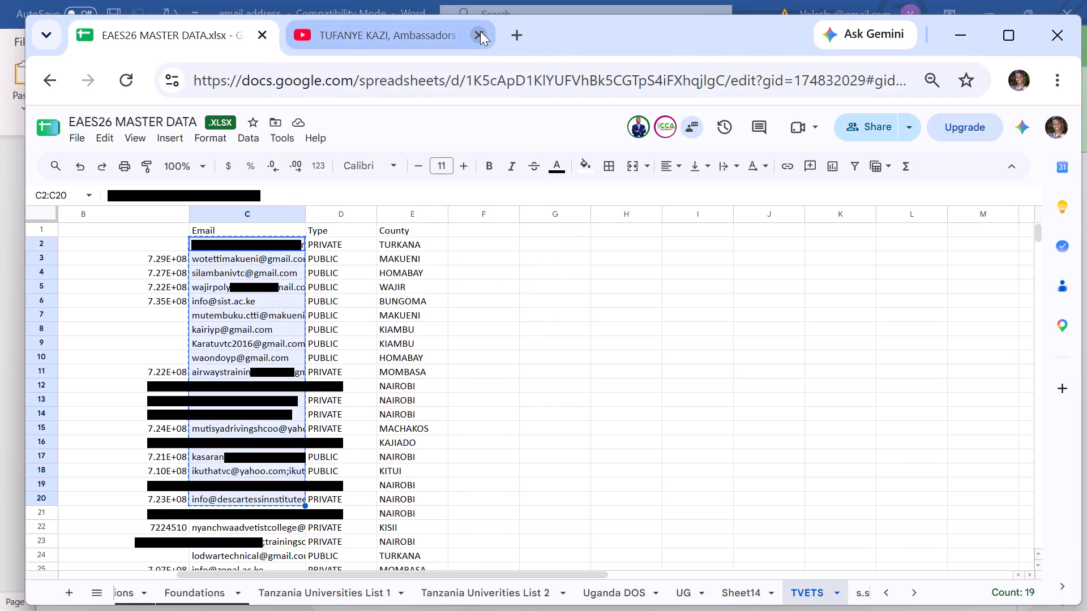
Close the TUFANYE KAZI, Ambassadors YouTube page beside the EAES26 MASTER DATA spreadsheet.
{"action": "double_click", "coordinate": [480, 31]}
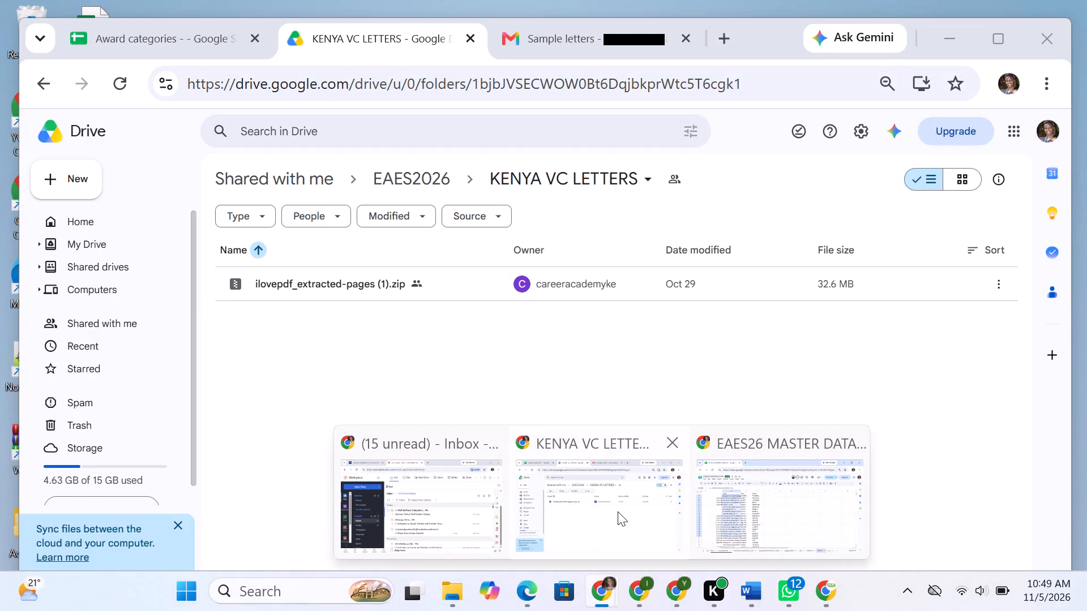
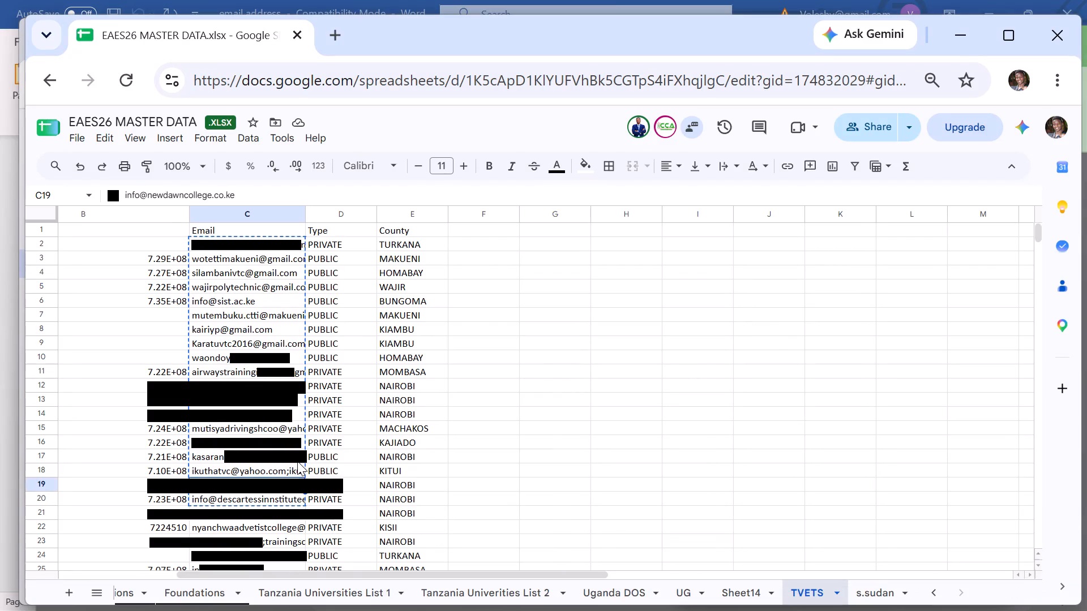
Look through the TVETS sheet's email, type and county entries below the copied range to locate the next emails to copy.
{"action": "left_click", "coordinate": [297, 461]}
{"action": "scroll", "coordinate": [297, 461], "scroll_direction": "down", "scroll_amount": 2}
{"action": "left_click_drag", "start_coordinate": [310, 439], "coordinate": [240, 445]}
{"action": "left_click_drag", "start_coordinate": [232, 373], "coordinate": [287, 299]}
{"action": "scroll", "coordinate": [287, 299], "scroll_direction": "down", "scroll_amount": 3}
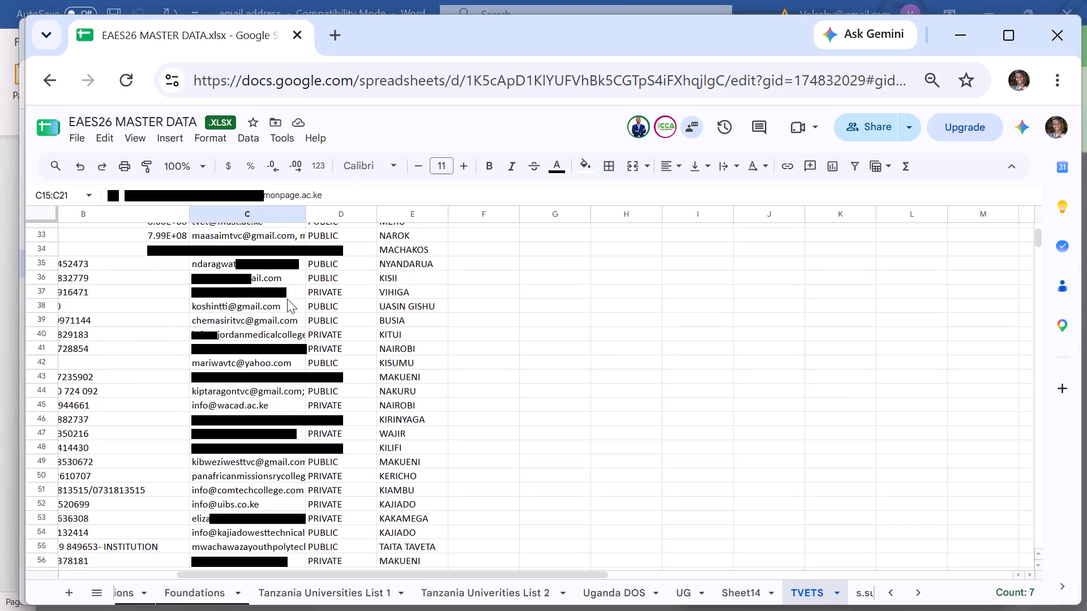
{"action": "left_click", "coordinate": [287, 299]}
{"action": "scroll", "coordinate": [281, 318], "scroll_direction": "up", "scroll_amount": 1}
{"action": "left_click", "coordinate": [202, 511]}
{"action": "left_click_drag", "start_coordinate": [202, 511], "coordinate": [203, 530]}
{"action": "left_click", "coordinate": [203, 530]}
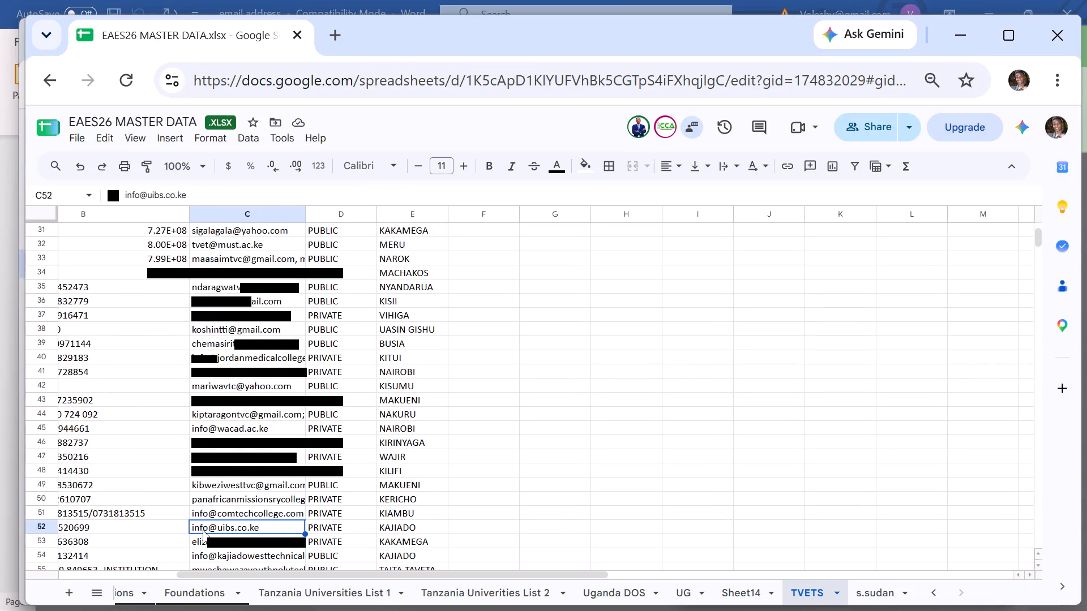
{"action": "left_click", "coordinate": [284, 312]}
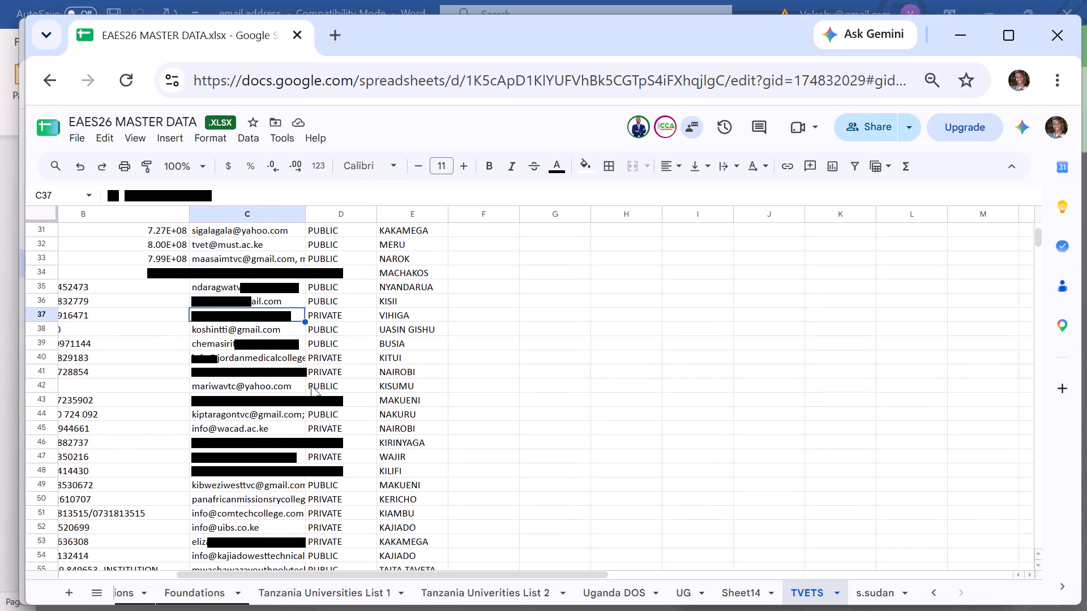
{"action": "left_click", "coordinate": [522, 352]}
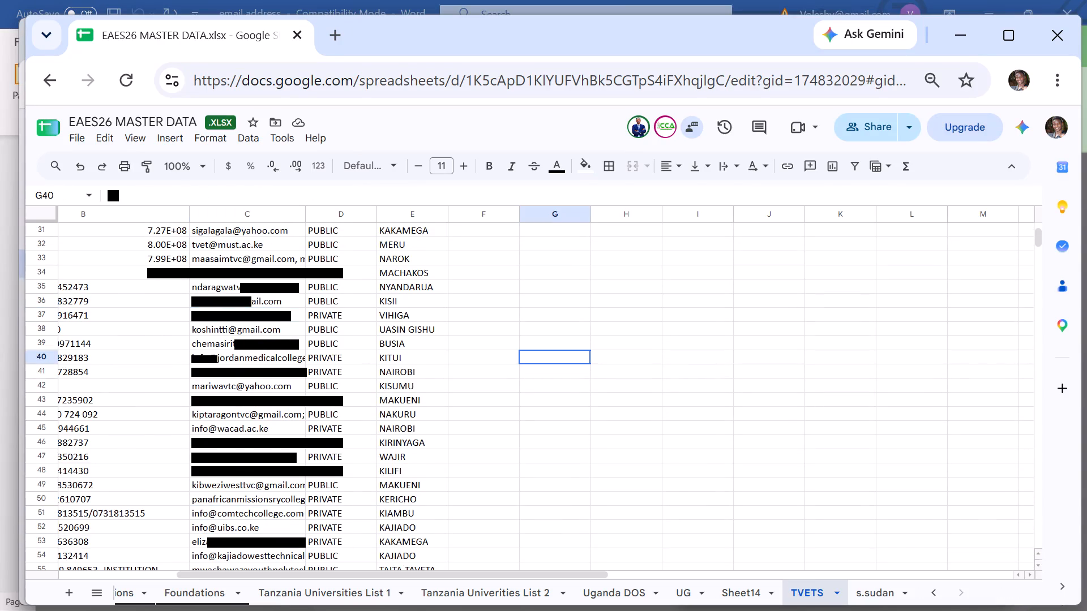
{"action": "left_click", "coordinate": [317, 335]}
{"action": "left_click", "coordinate": [316, 341]}
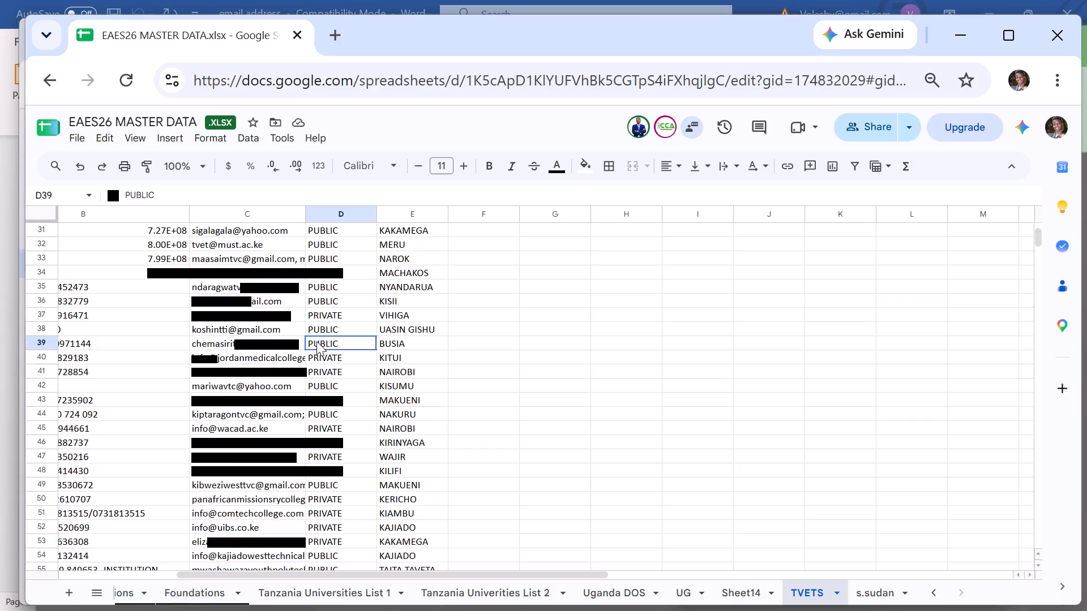
{"action": "scroll", "coordinate": [316, 341], "scroll_direction": "up", "scroll_amount": 1}
{"action": "left_click_drag", "start_coordinate": [316, 341], "coordinate": [496, 280]}
{"action": "double_click", "coordinate": [542, 234]}
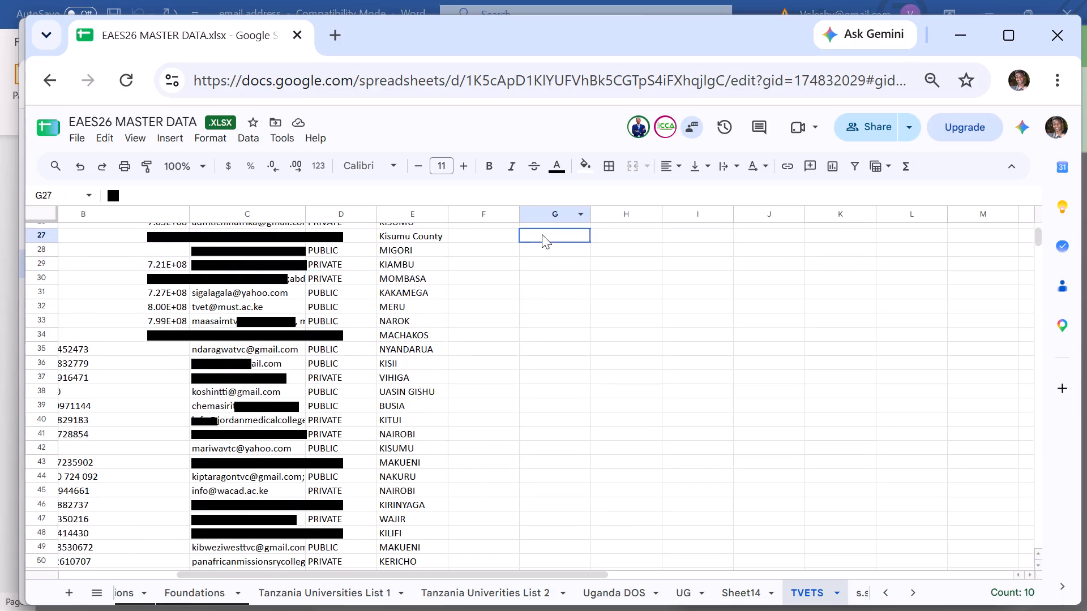
{"action": "left_click", "coordinate": [410, 320]}
{"action": "left_click_drag", "start_coordinate": [429, 302], "coordinate": [397, 381]}
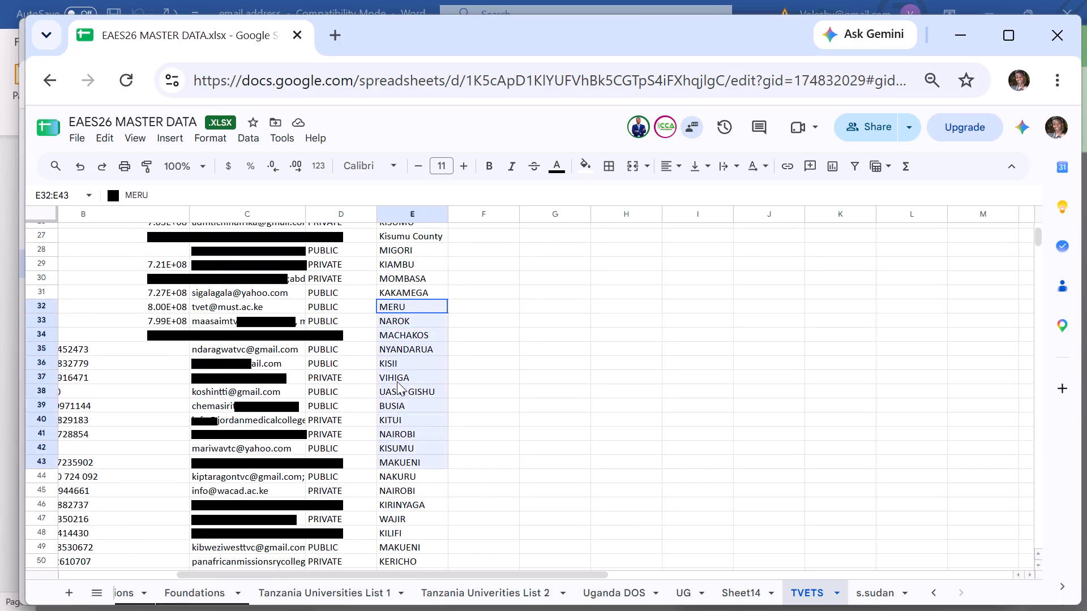
{"action": "scroll", "coordinate": [397, 381], "scroll_direction": "up", "scroll_amount": 2}
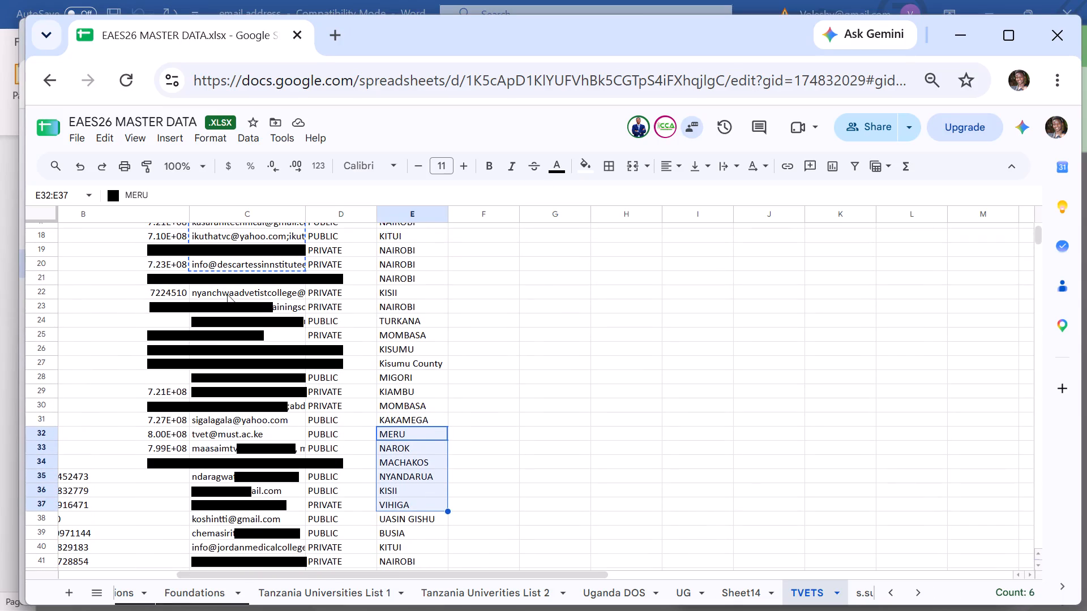
Select cell C21 in the Email column, directly below the copied range, as the start of the next batch.
{"action": "left_click", "coordinate": [222, 276]}
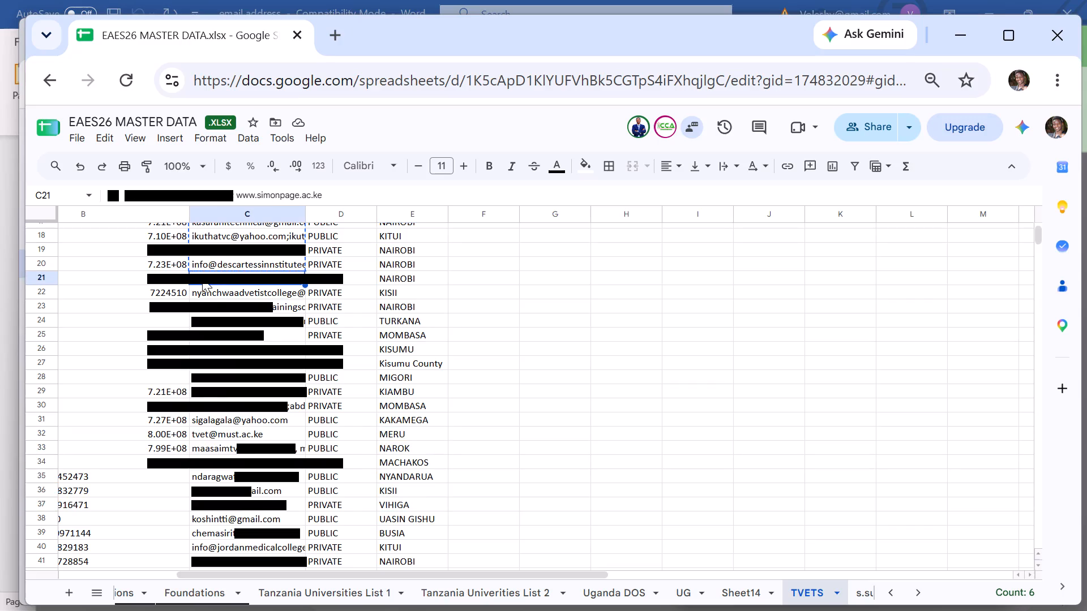
{"action": "left_click", "coordinate": [202, 278]}
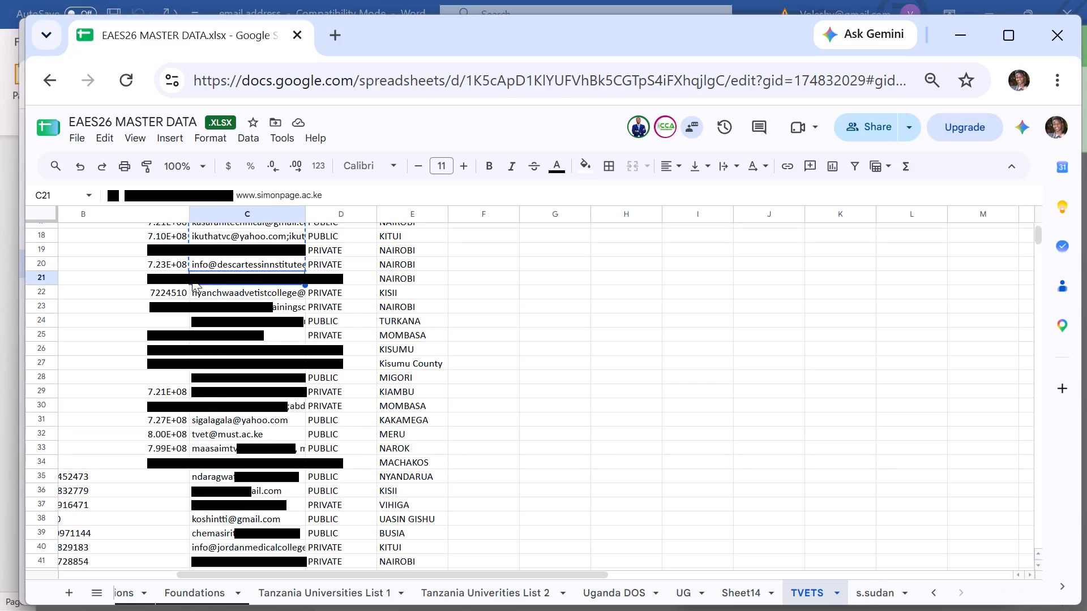
{"action": "left_click_drag", "start_coordinate": [195, 277], "coordinate": [284, 283]}
{"action": "left_click_drag", "start_coordinate": [284, 283], "coordinate": [280, 324]}
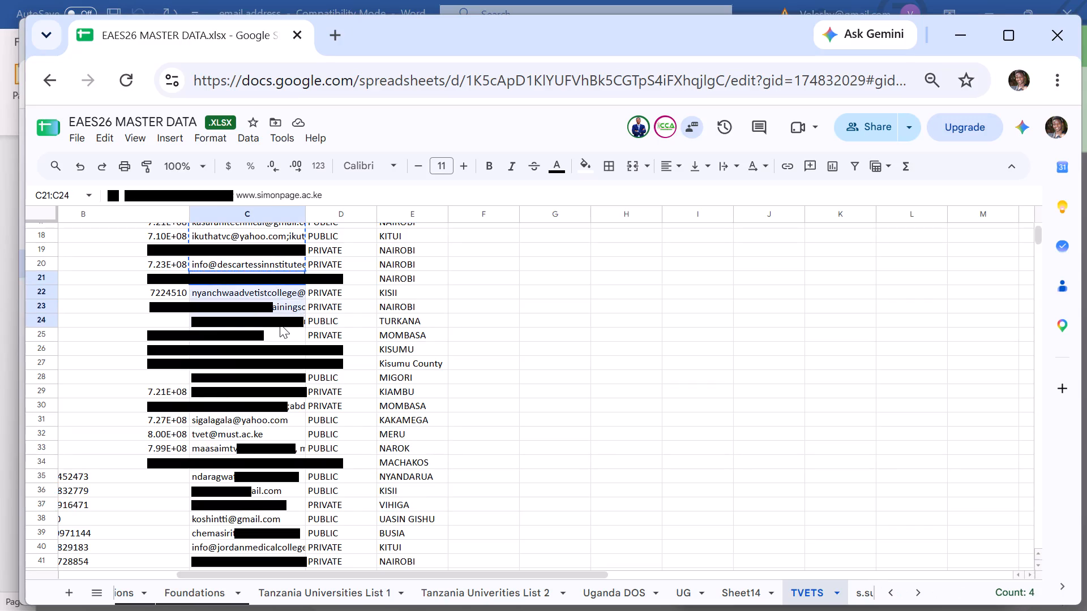
{"action": "left_click_drag", "start_coordinate": [280, 324], "coordinate": [287, 447]}
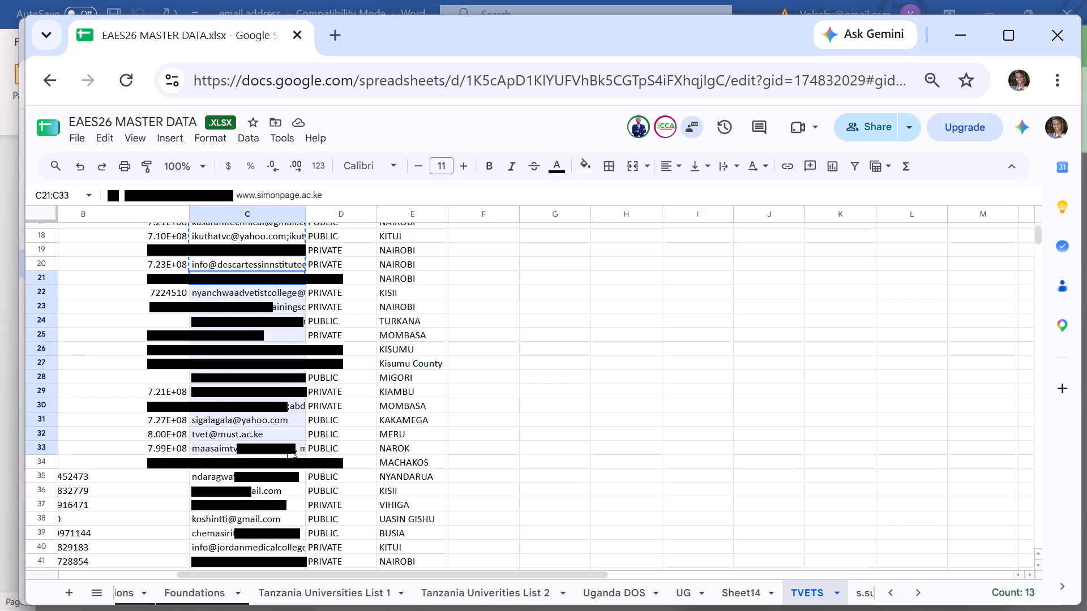
{"action": "left_click_drag", "start_coordinate": [287, 447], "coordinate": [296, 579]}
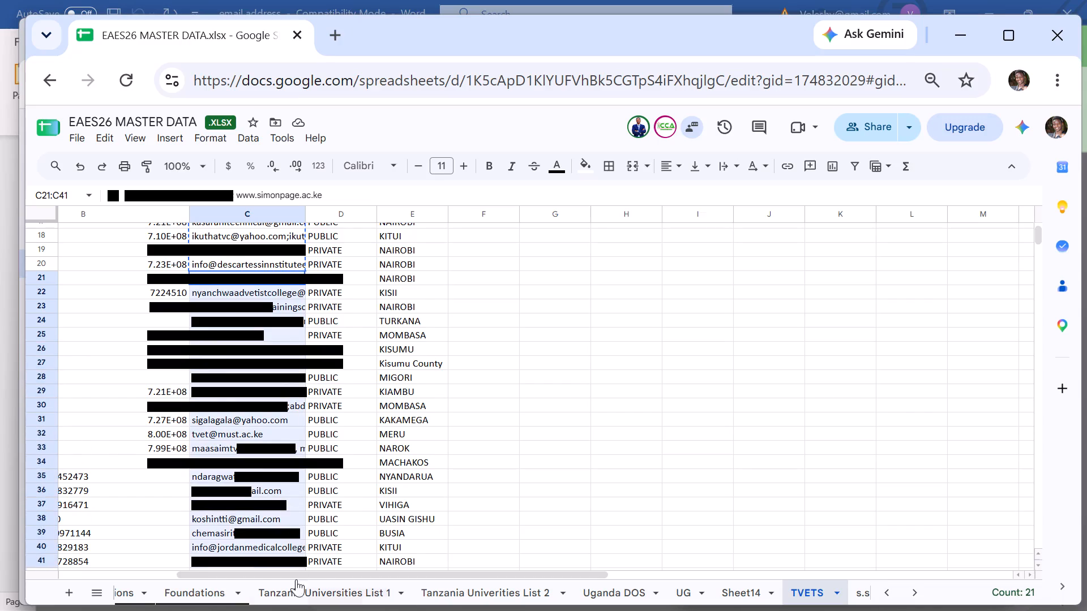
{"action": "left_click_drag", "start_coordinate": [296, 579], "coordinate": [295, 577]}
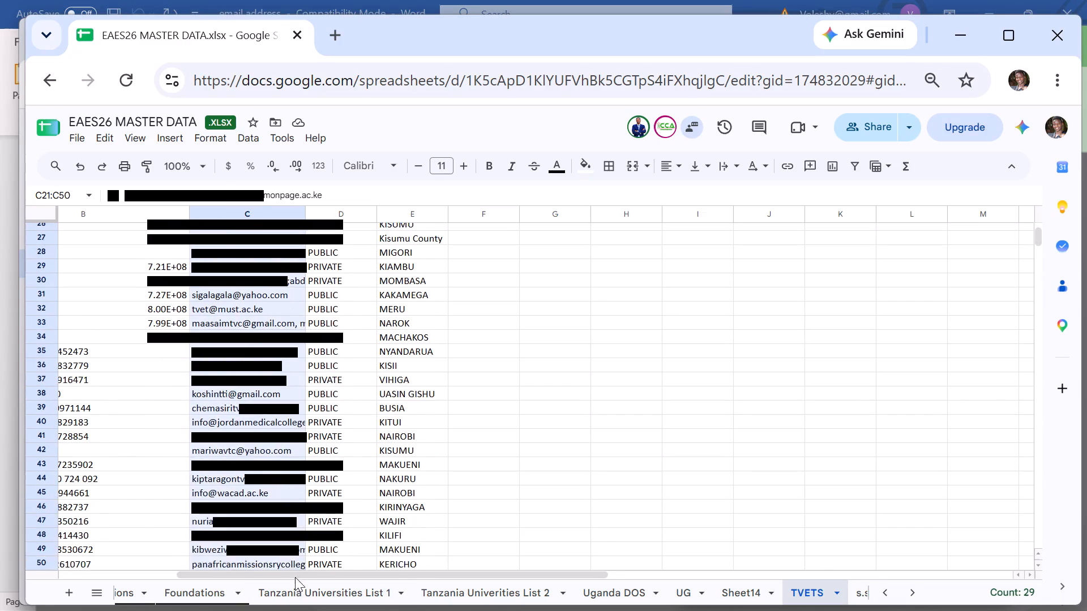
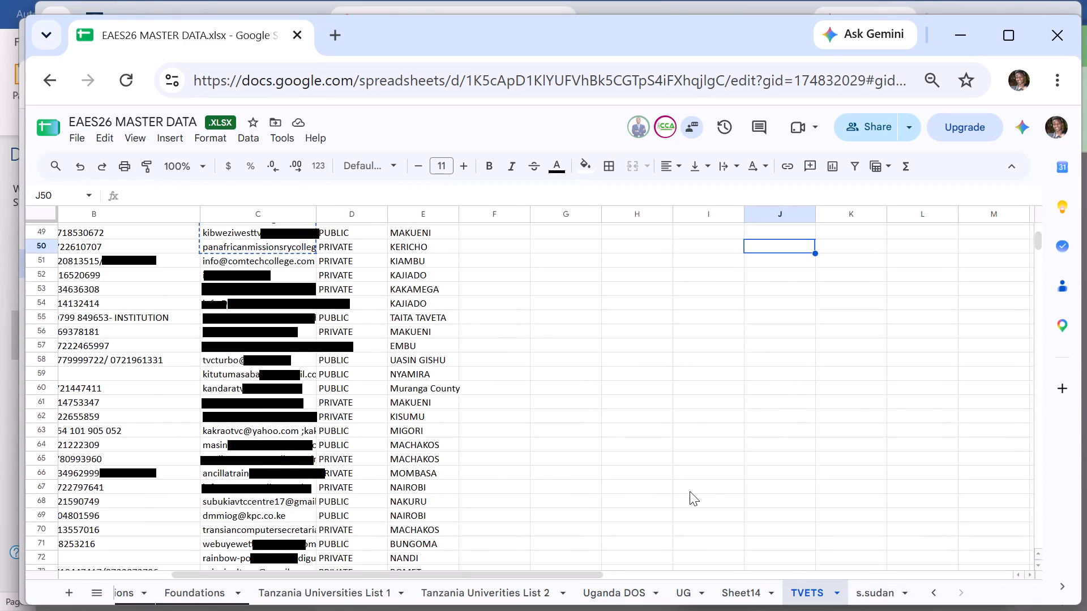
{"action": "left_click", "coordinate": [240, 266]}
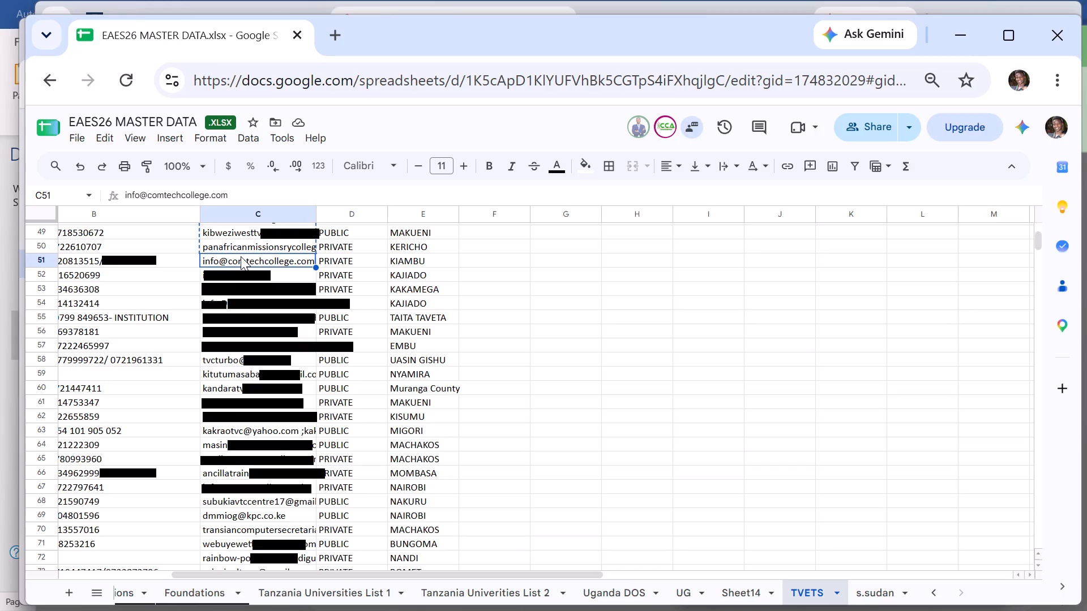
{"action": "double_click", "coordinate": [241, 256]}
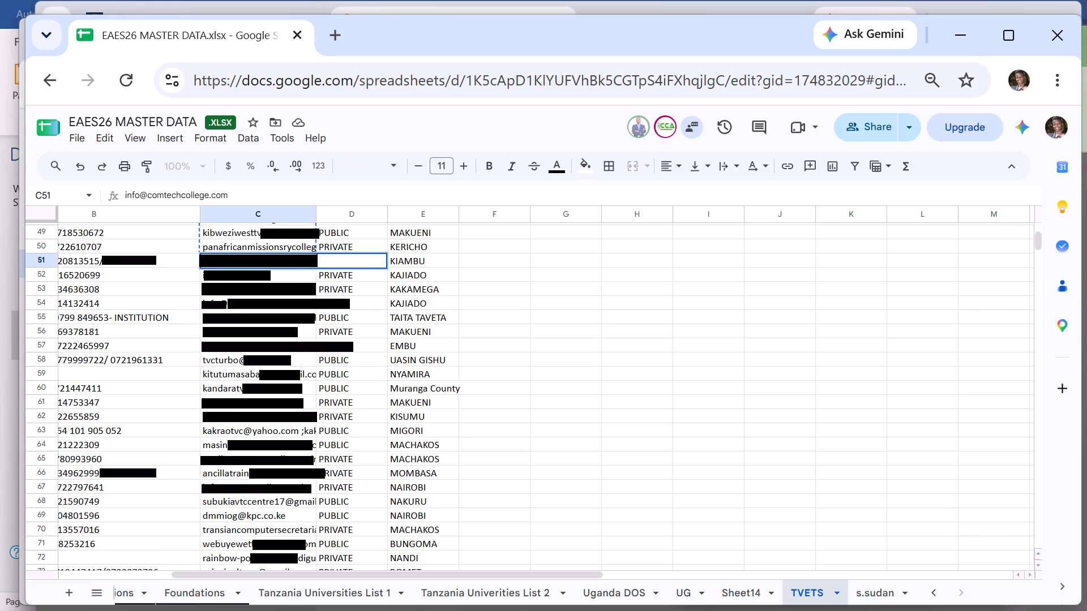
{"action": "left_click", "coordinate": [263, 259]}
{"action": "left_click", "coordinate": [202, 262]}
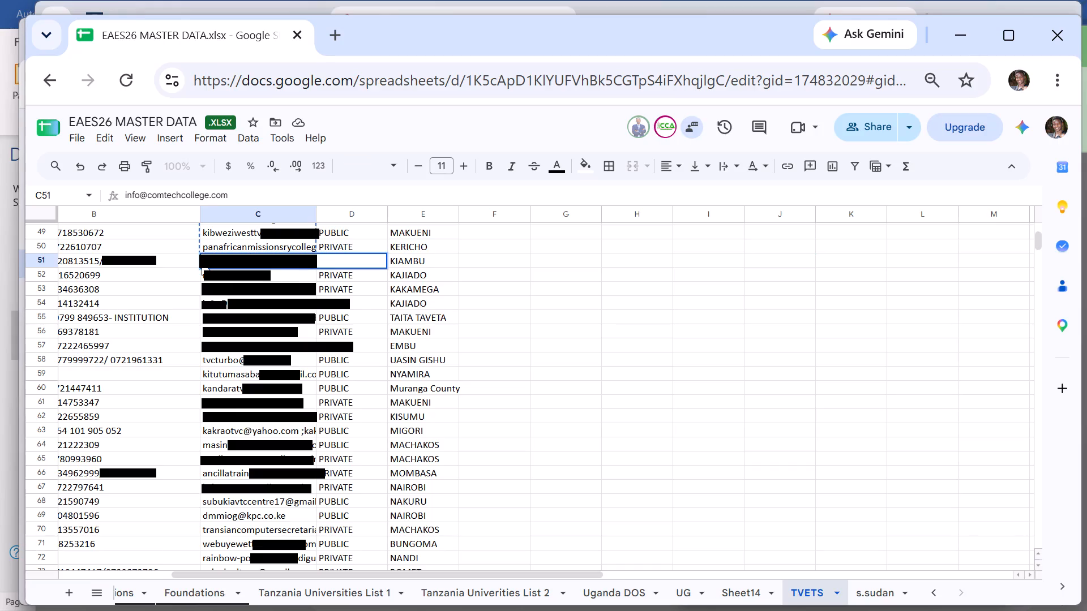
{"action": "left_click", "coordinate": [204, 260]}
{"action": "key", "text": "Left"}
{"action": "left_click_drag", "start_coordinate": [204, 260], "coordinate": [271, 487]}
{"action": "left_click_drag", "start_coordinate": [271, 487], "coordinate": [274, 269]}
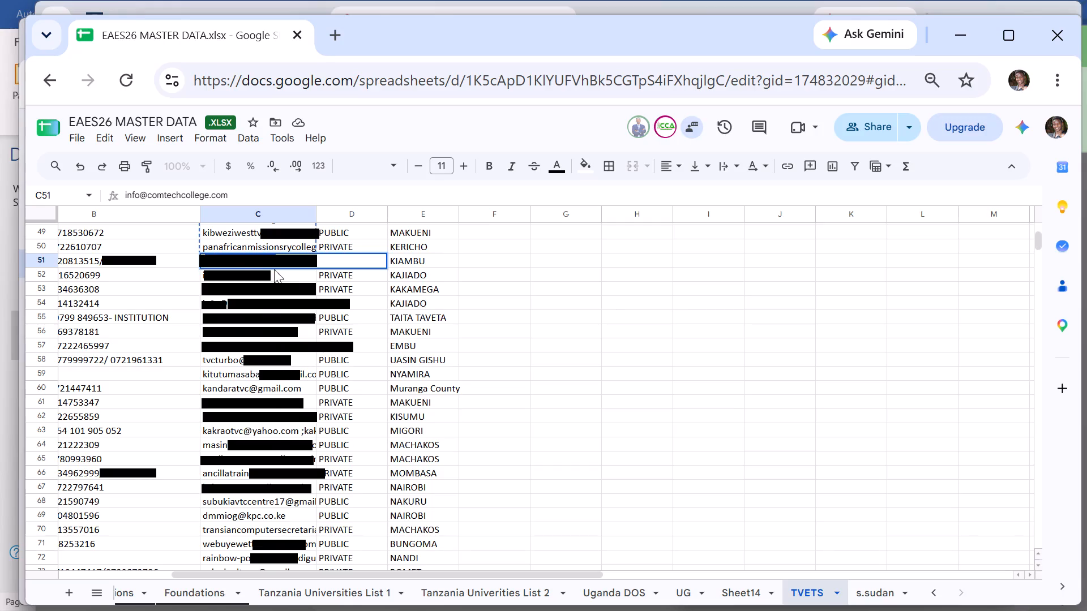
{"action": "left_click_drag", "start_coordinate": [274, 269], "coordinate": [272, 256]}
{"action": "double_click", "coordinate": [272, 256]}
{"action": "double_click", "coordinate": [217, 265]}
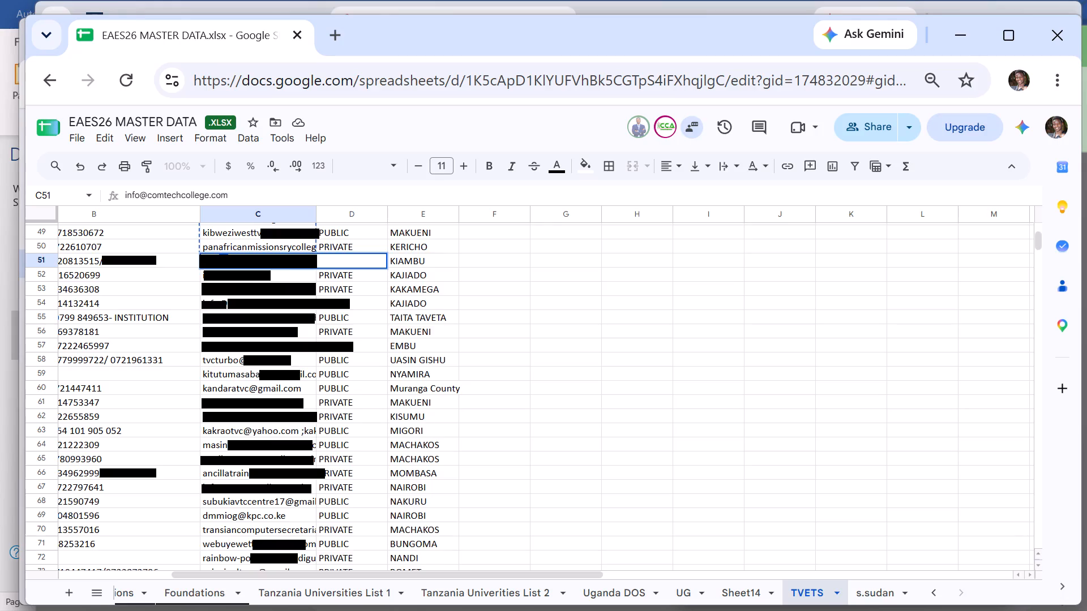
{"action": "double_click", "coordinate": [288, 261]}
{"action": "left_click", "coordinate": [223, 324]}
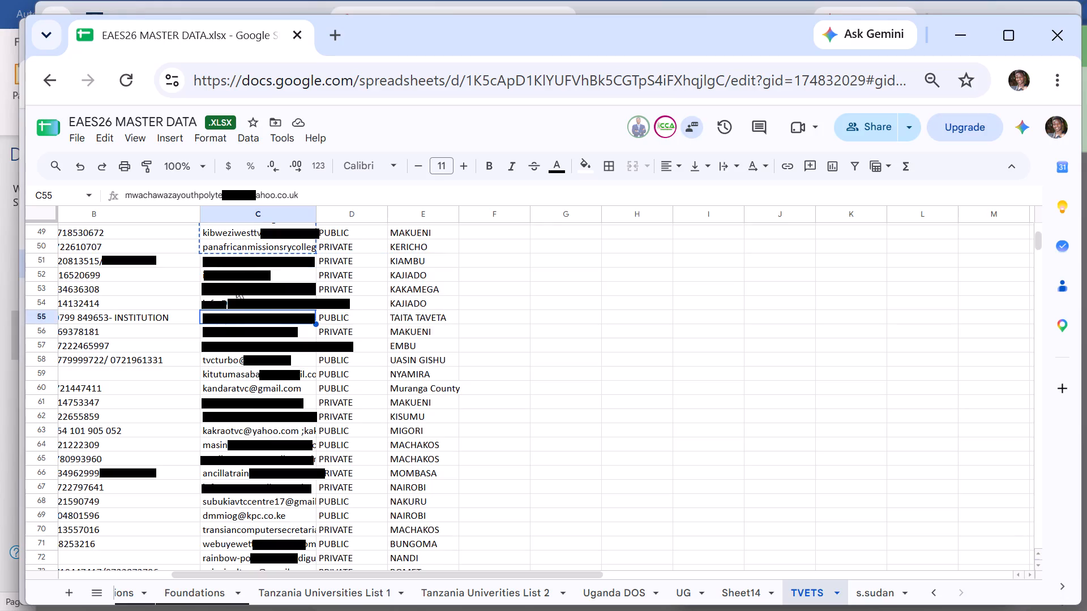
Select the email entries in cells C51 to C100 of the TVETS sheet as the next batch.
{"action": "left_click", "coordinate": [226, 259]}
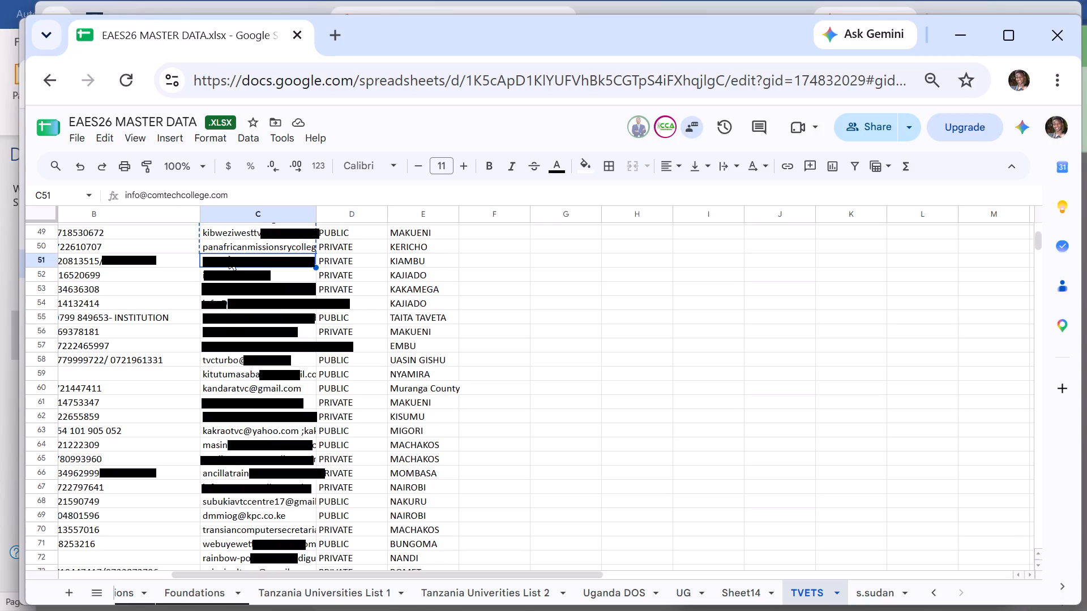
{"action": "left_click_drag", "start_coordinate": [229, 256], "coordinate": [250, 505]}
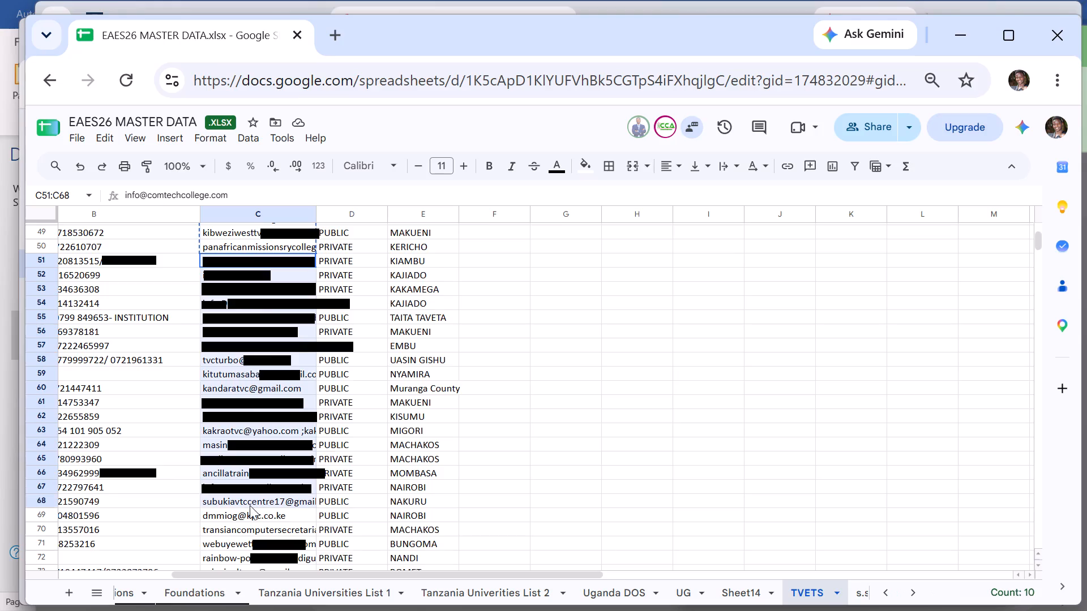
{"action": "left_click_drag", "start_coordinate": [250, 505], "coordinate": [258, 561]}
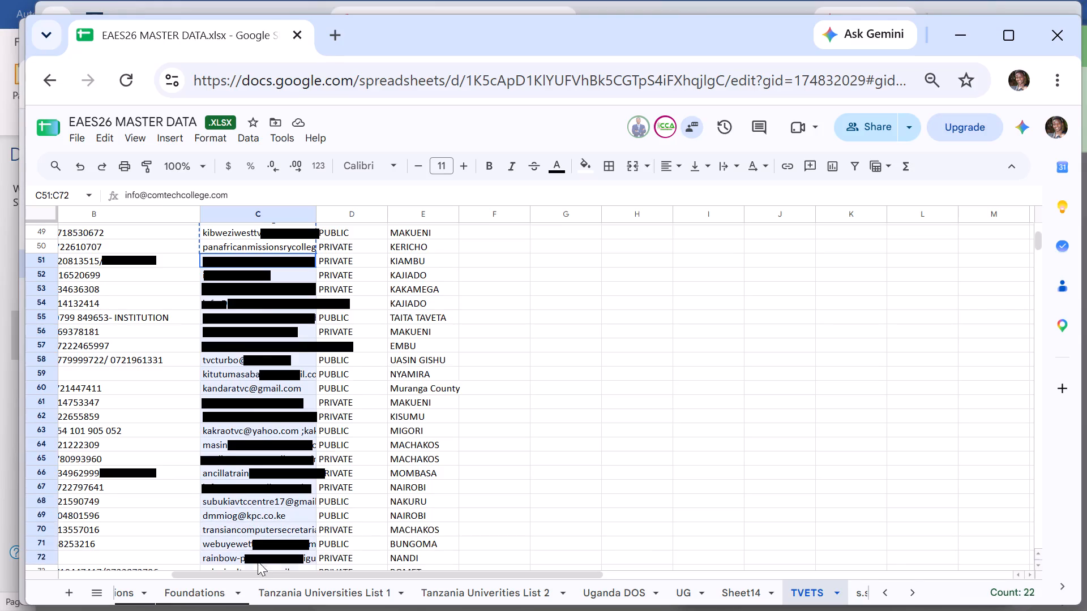
{"action": "left_click_drag", "start_coordinate": [258, 561], "coordinate": [267, 559]}
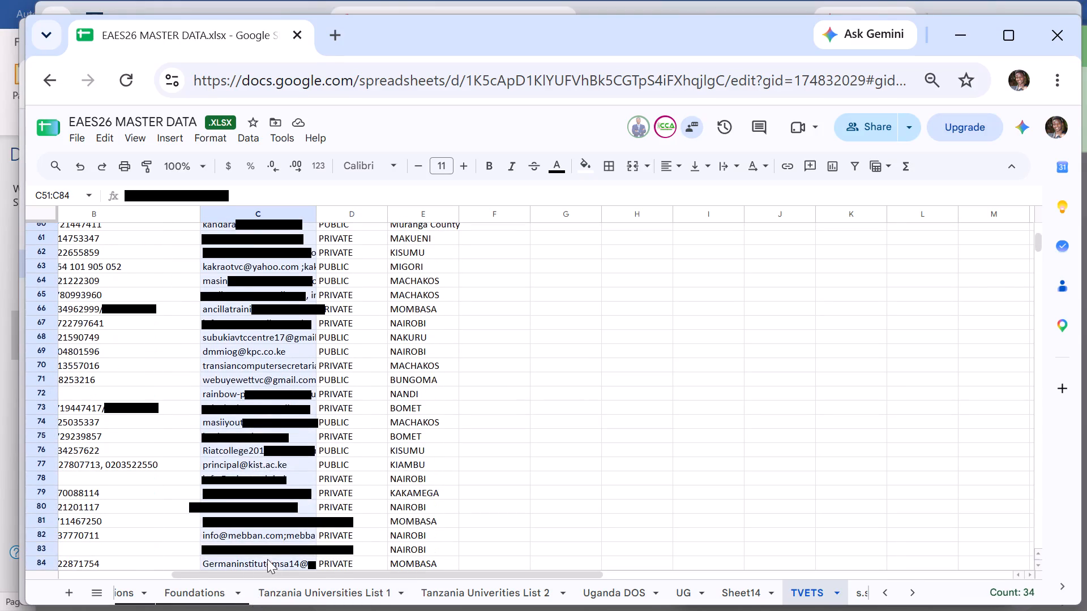
{"action": "left_click_drag", "start_coordinate": [267, 559], "coordinate": [281, 570]}
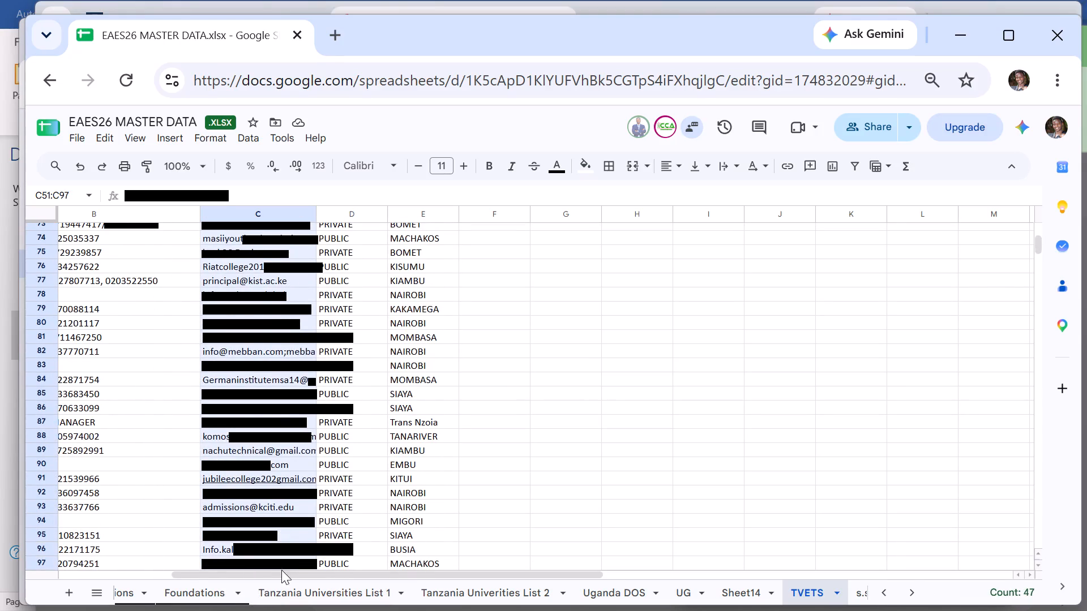
{"action": "left_click_drag", "start_coordinate": [281, 570], "coordinate": [289, 531]}
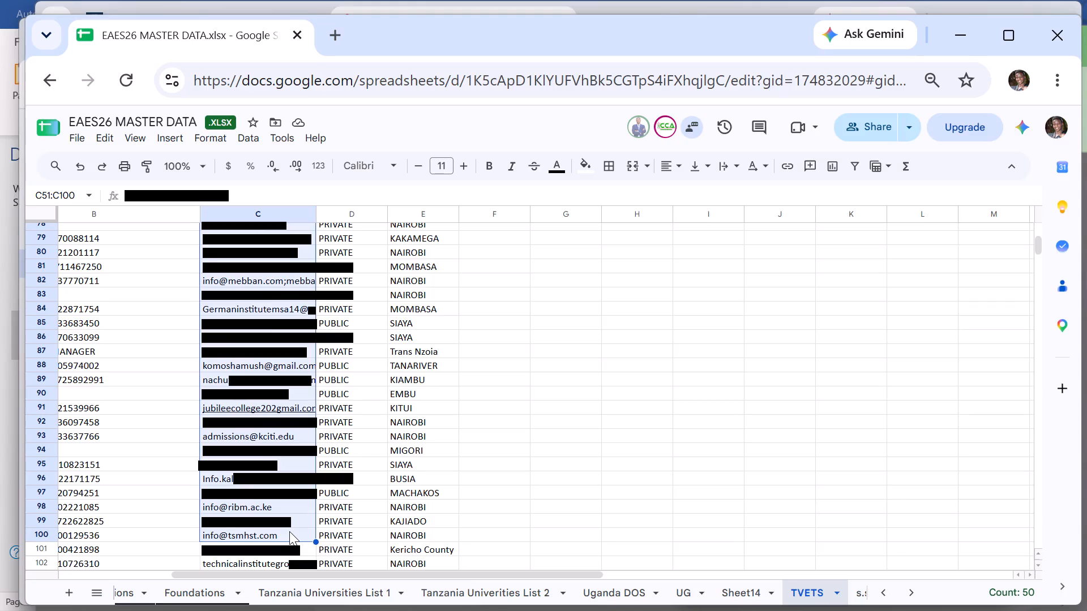
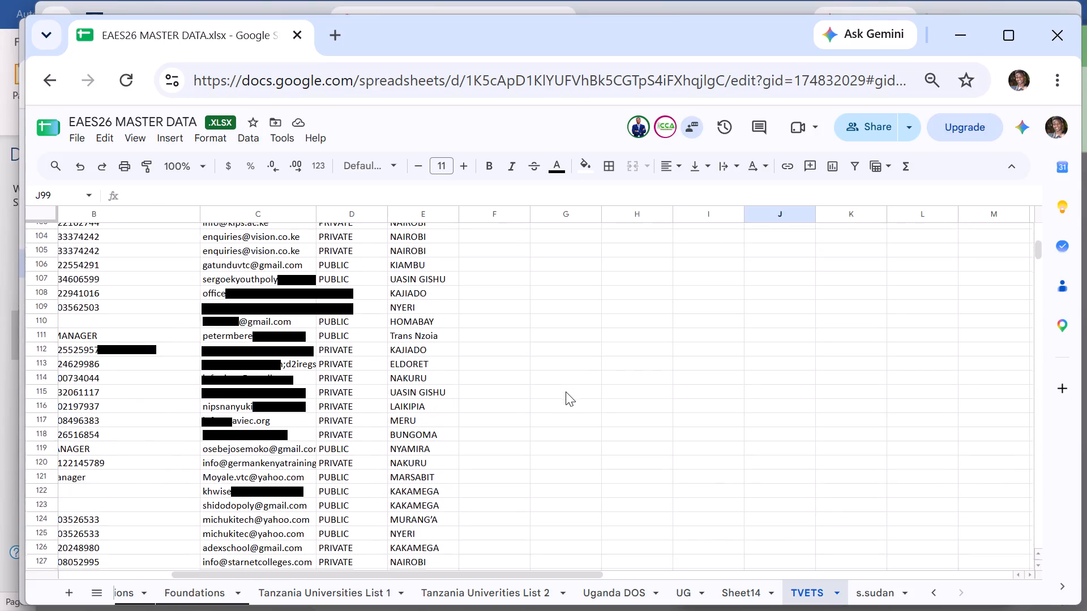
Open the empty cell G113 of the TVETS sheet for editing, beside the email, type and county entries.
{"action": "scroll", "coordinate": [566, 391], "scroll_direction": "down", "scroll_amount": 1}
{"action": "scroll", "coordinate": [566, 391], "scroll_direction": "up", "scroll_amount": 1}
{"action": "double_click", "coordinate": [566, 391]}
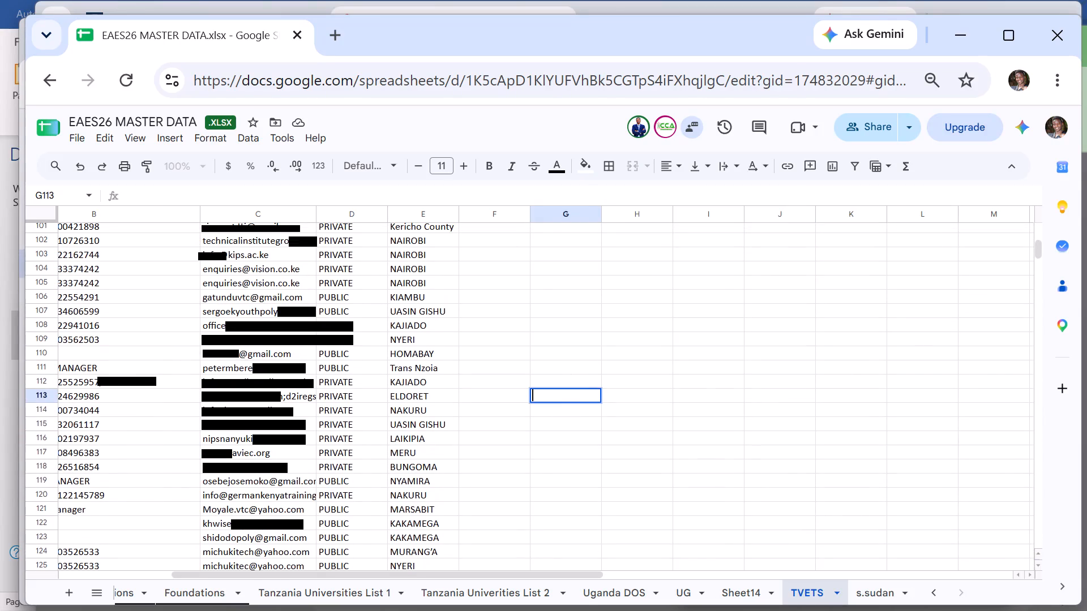
Select cell C101 in the TVETS sheet's email column, directly below the copied range, as the start of the next batch.
{"action": "right_click", "coordinate": [566, 391]}
{"action": "scroll", "coordinate": [490, 308], "scroll_direction": "up", "scroll_amount": 2}
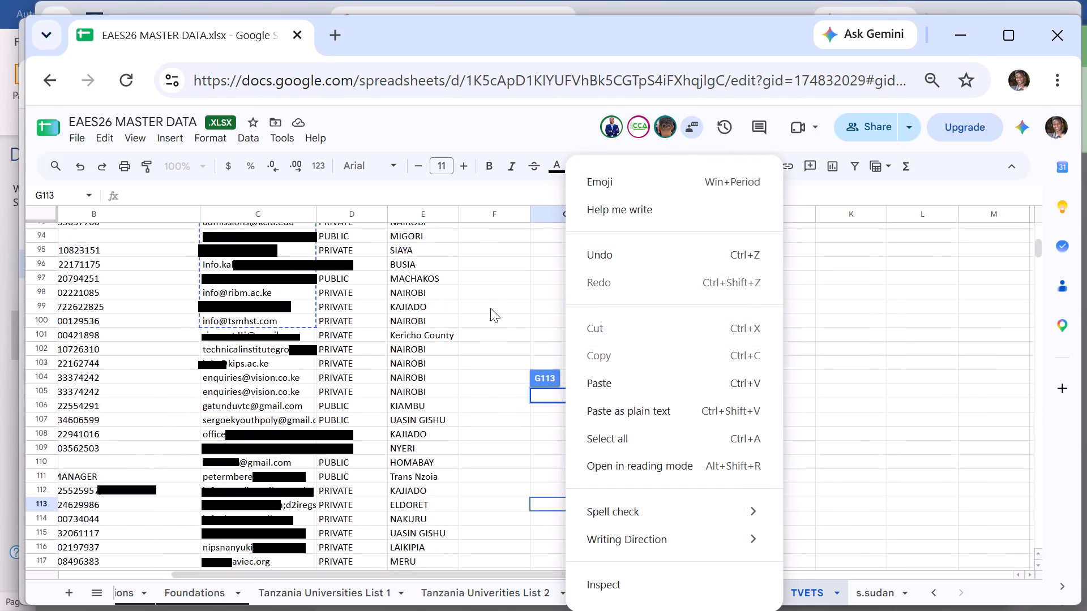
{"action": "left_click", "coordinate": [219, 334]}
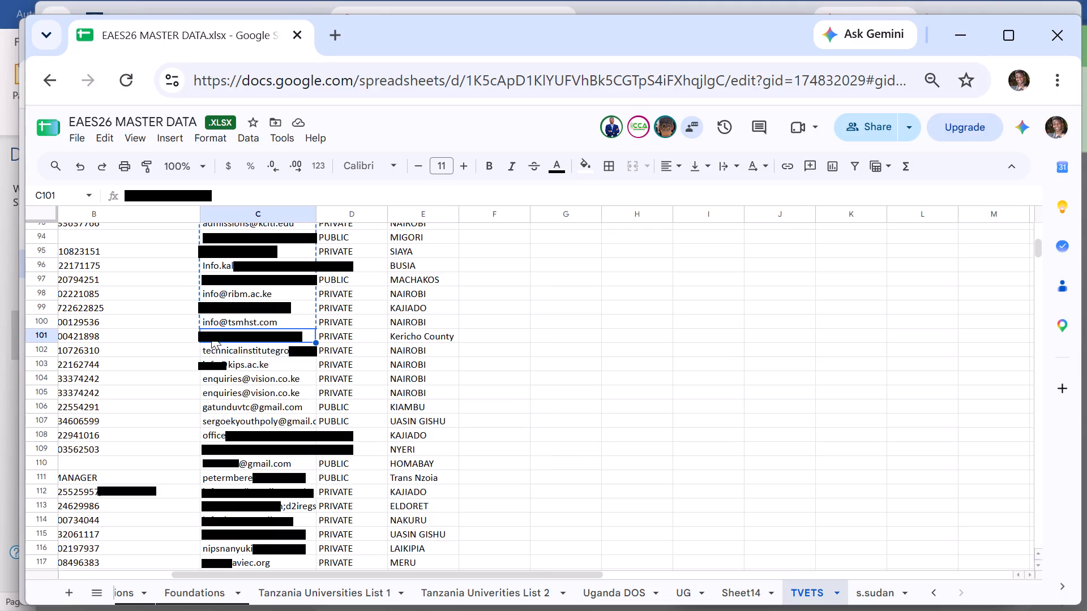
{"action": "left_click", "coordinate": [212, 335]}
{"action": "left_click", "coordinate": [212, 335]}
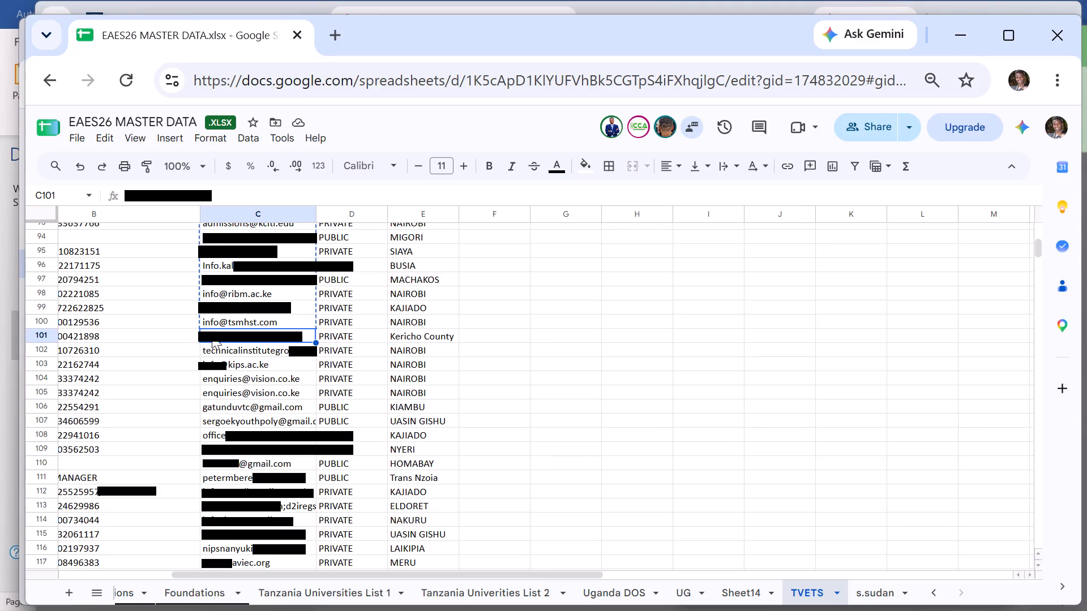
{"action": "double_click", "coordinate": [211, 331]}
{"action": "left_click", "coordinate": [381, 354]}
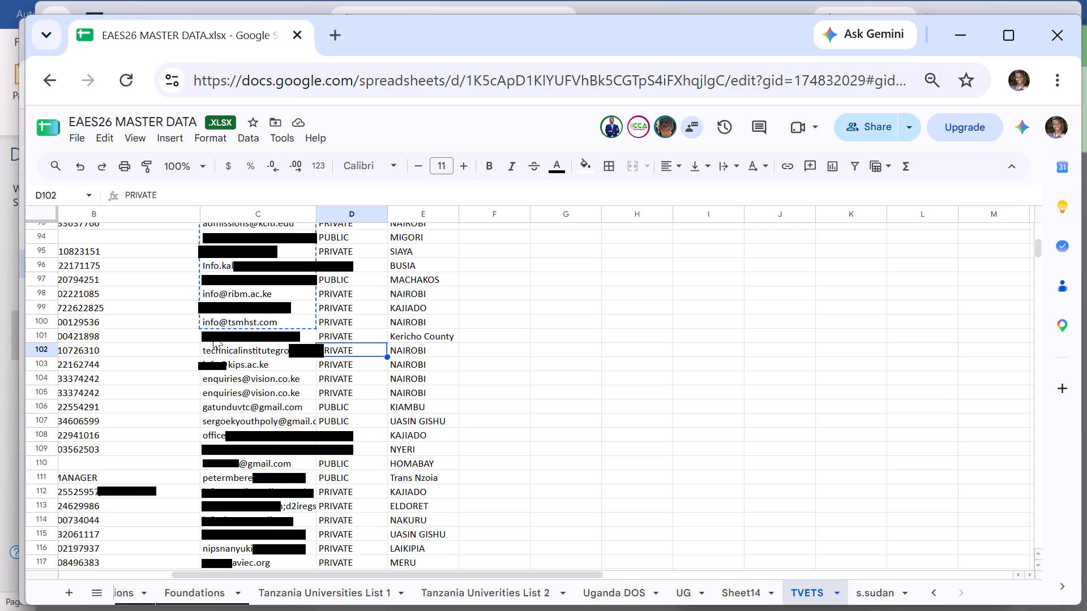
{"action": "left_click", "coordinate": [213, 335]}
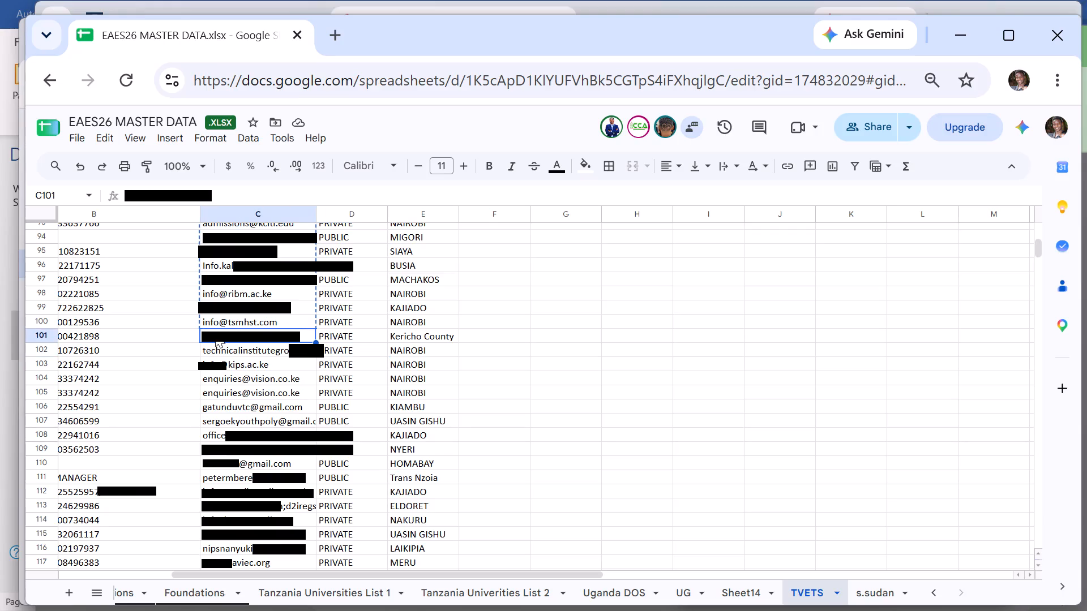
Select the next batch of emails in the TVETS sheet's email column, cells C101 to C200.
{"action": "left_click_drag", "start_coordinate": [212, 334], "coordinate": [249, 367]}
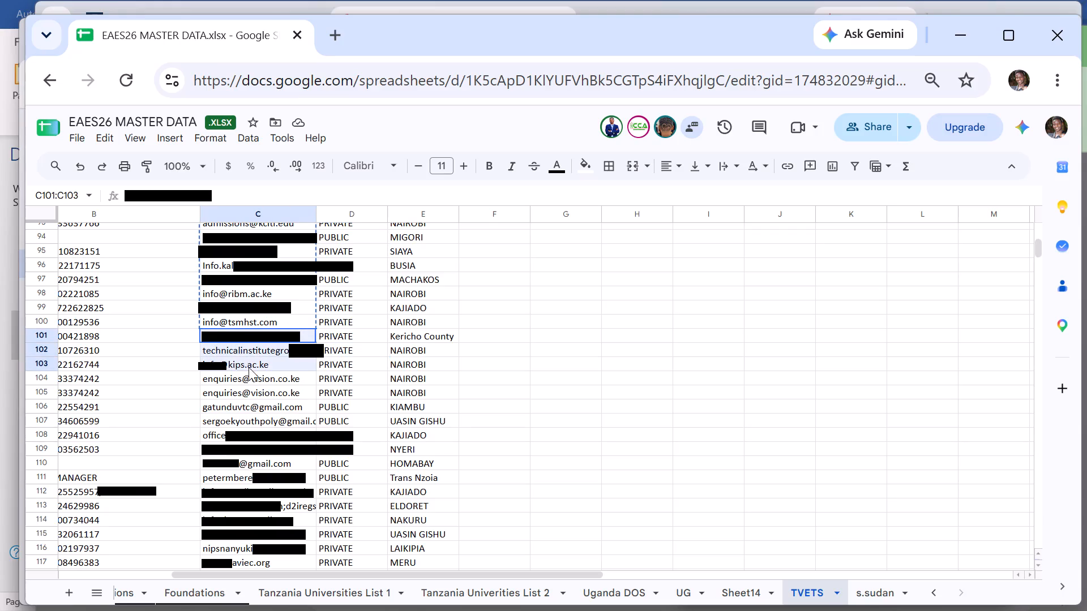
{"action": "left_click_drag", "start_coordinate": [249, 367], "coordinate": [280, 589]}
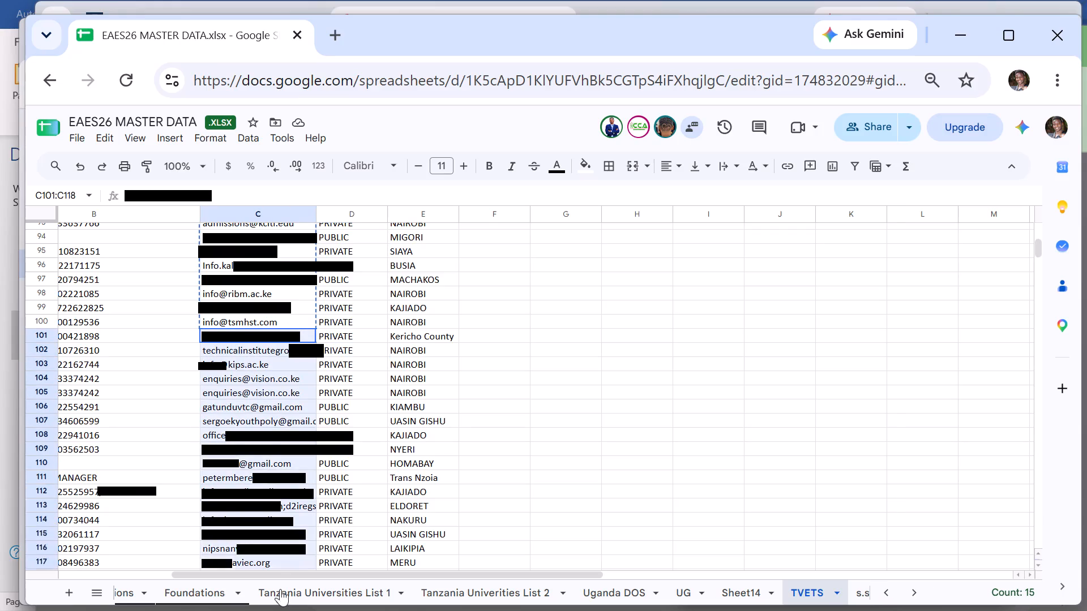
{"action": "left_click_drag", "start_coordinate": [280, 589], "coordinate": [274, 486]}
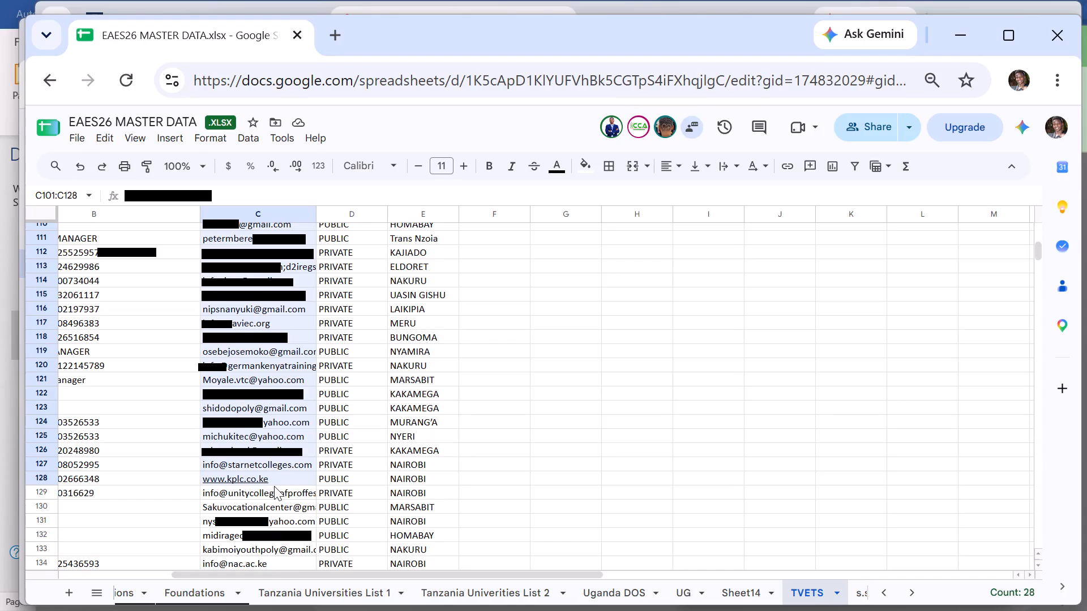
{"action": "left_click_drag", "start_coordinate": [274, 486], "coordinate": [283, 570]}
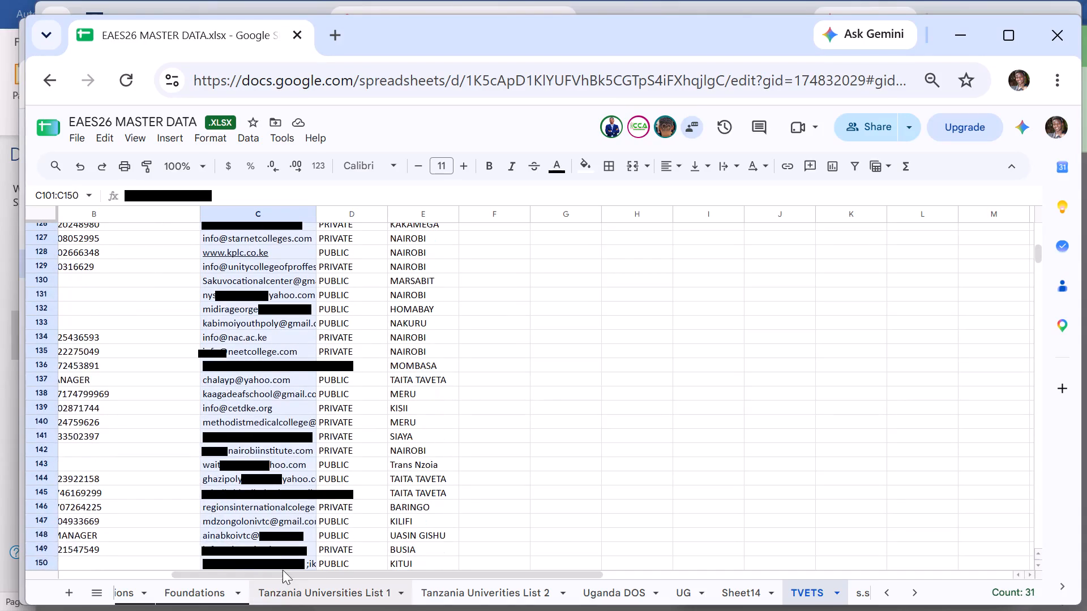
{"action": "left_click_drag", "start_coordinate": [283, 570], "coordinate": [289, 596]}
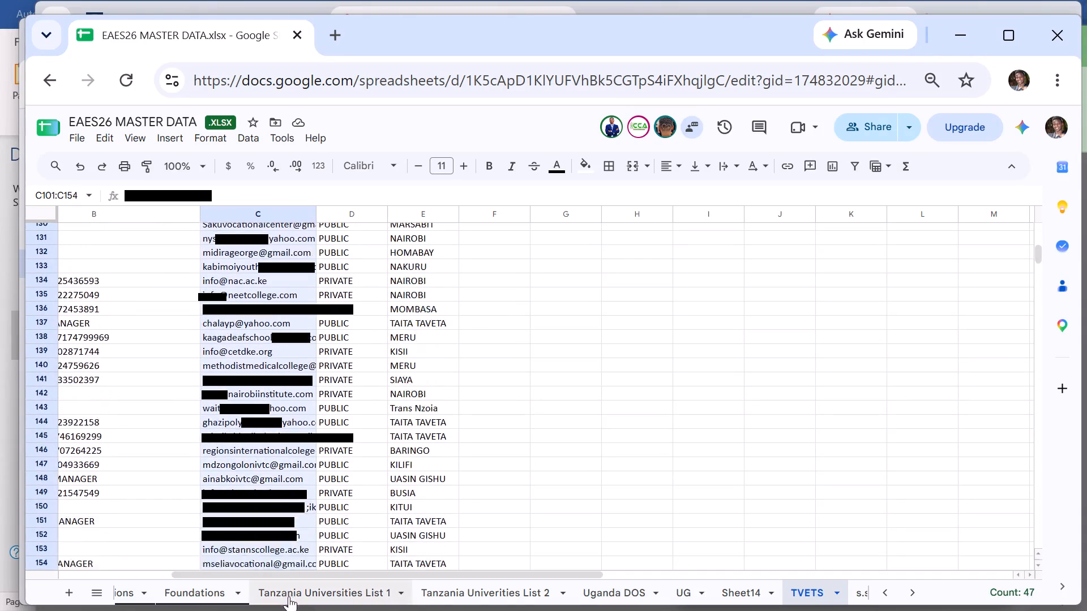
{"action": "left_click_drag", "start_coordinate": [289, 596], "coordinate": [284, 522]}
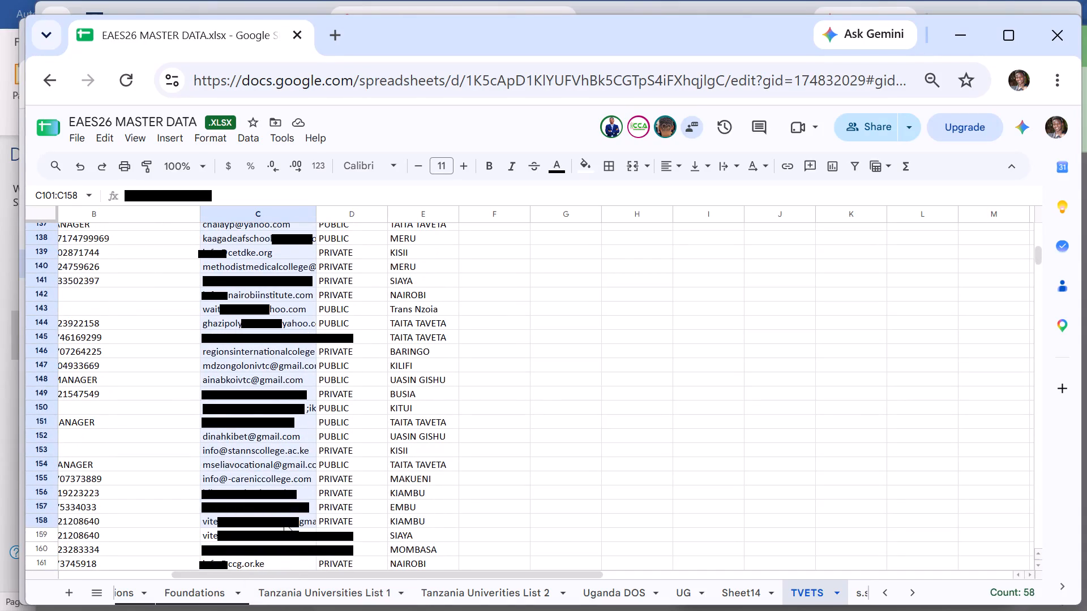
{"action": "left_click_drag", "start_coordinate": [284, 522], "coordinate": [286, 610]}
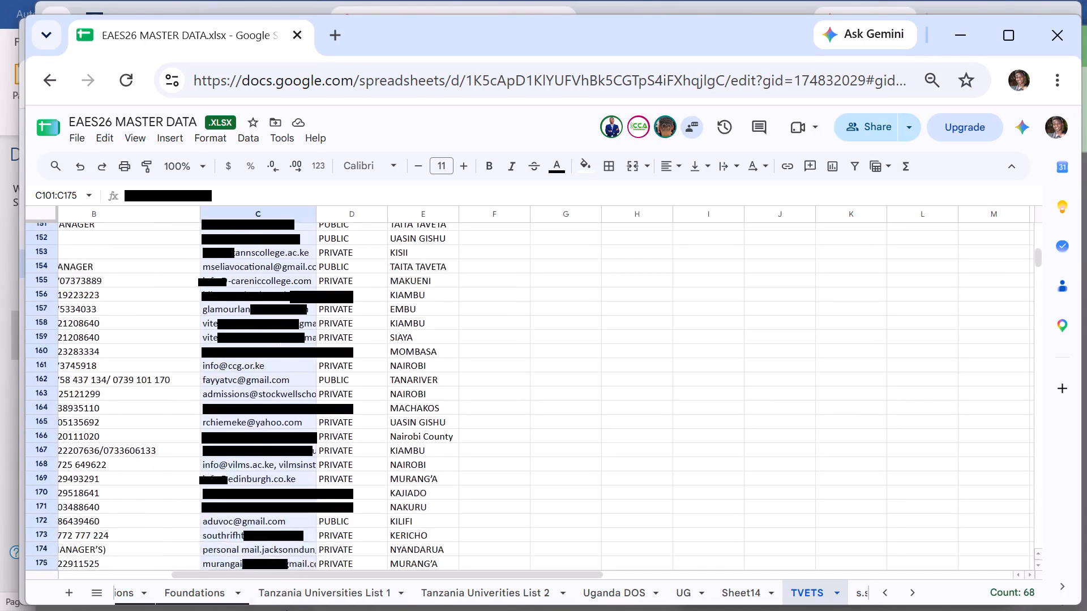
{"action": "left_click_drag", "start_coordinate": [286, 610], "coordinate": [285, 535]}
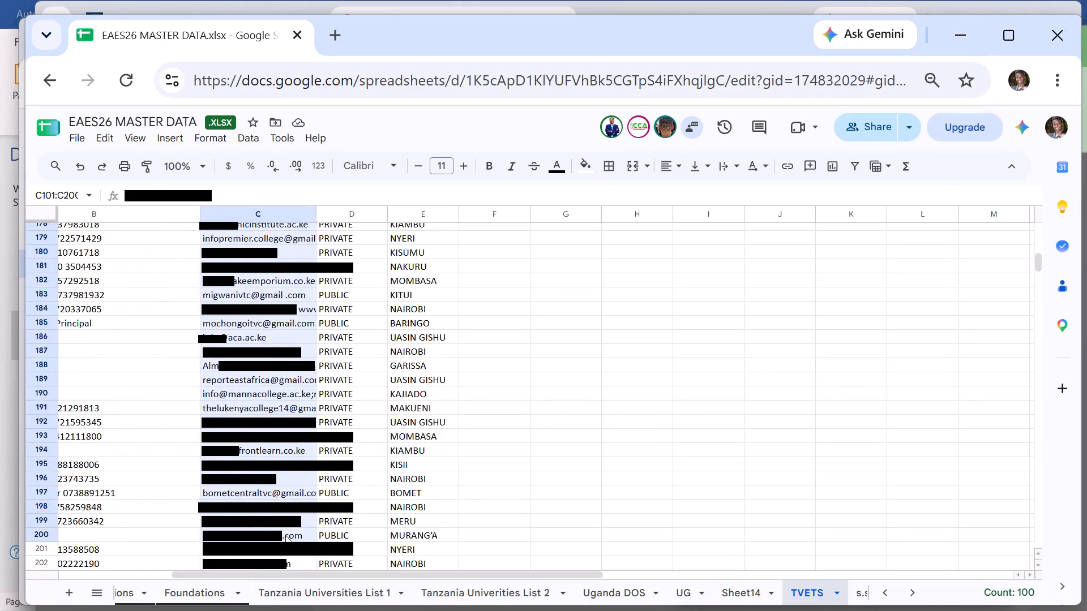
{"action": "left_click_drag", "start_coordinate": [285, 535], "coordinate": [285, 533]}
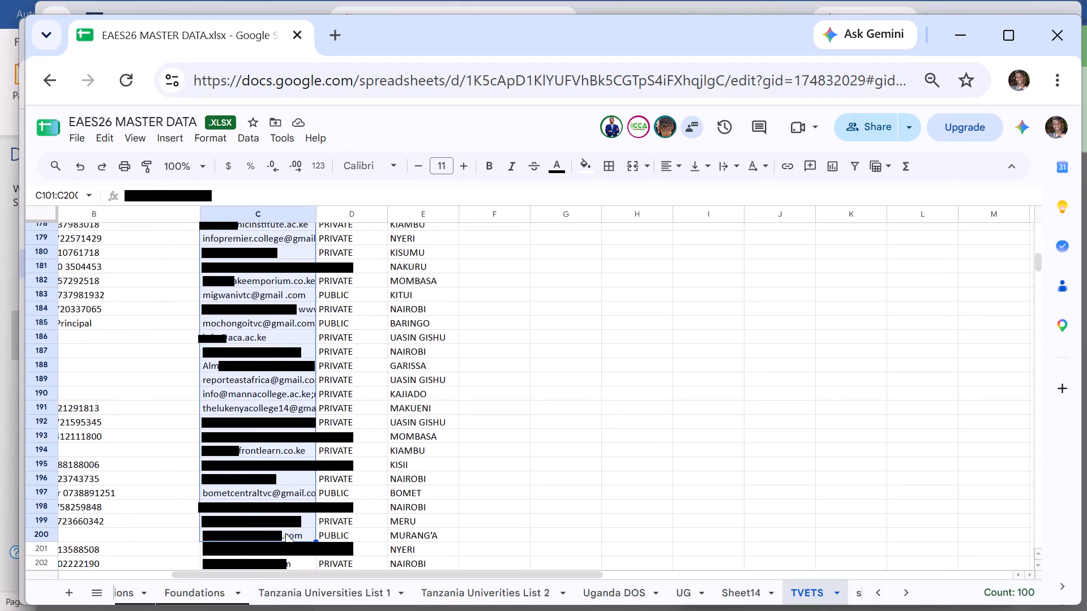
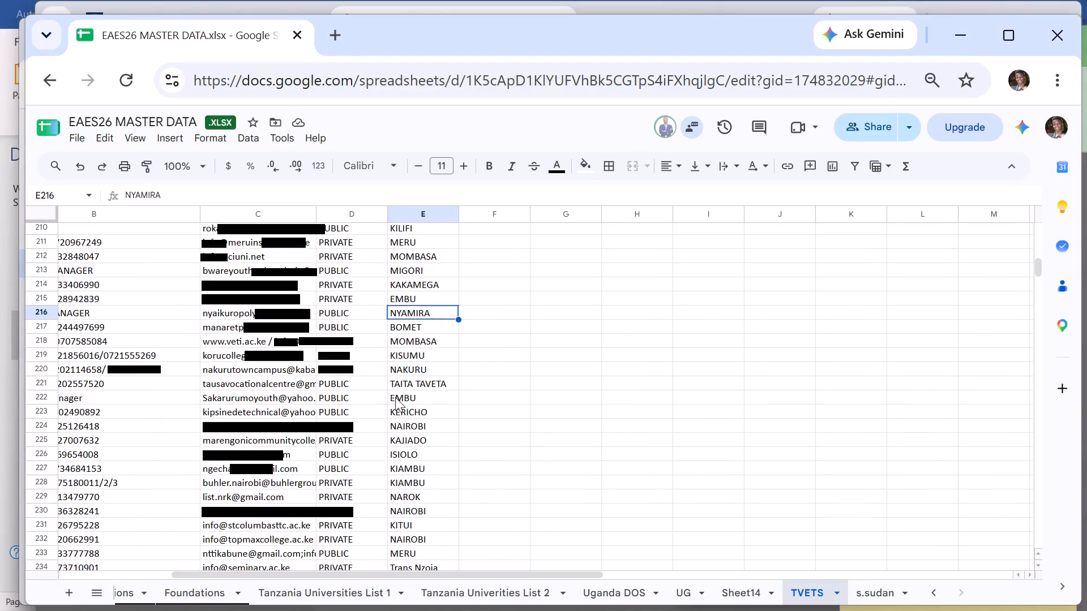
Select cell C201 in the TVETS sheet's email column, directly below the copied range, as the start of the next batch.
{"action": "scroll", "coordinate": [395, 397], "scroll_direction": "up", "scroll_amount": 2}
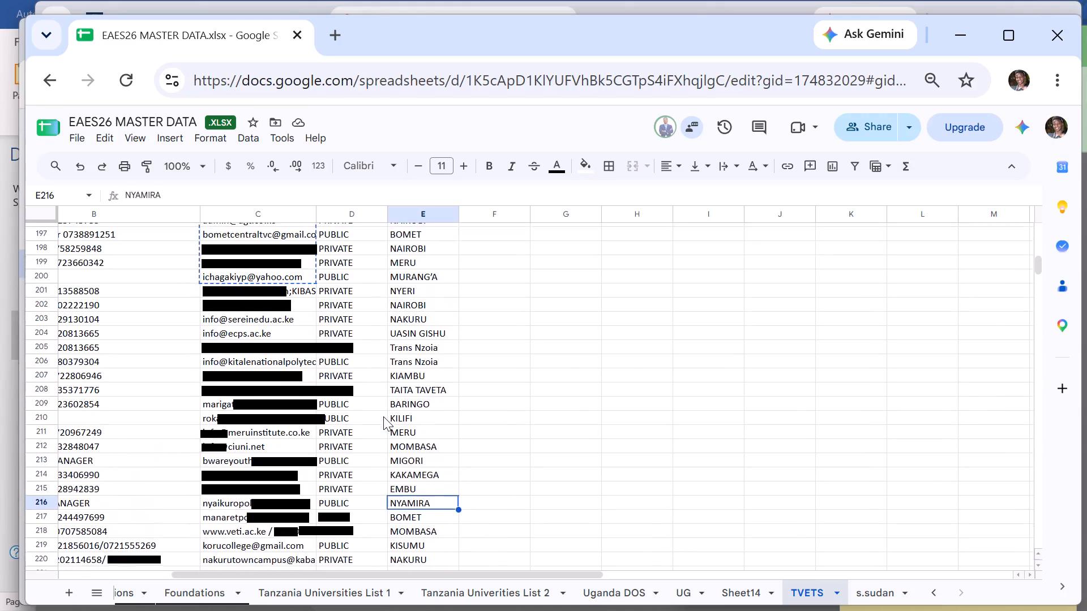
{"action": "scroll", "coordinate": [383, 416], "scroll_direction": "up", "scroll_amount": 1}
{"action": "left_click", "coordinate": [219, 308]}
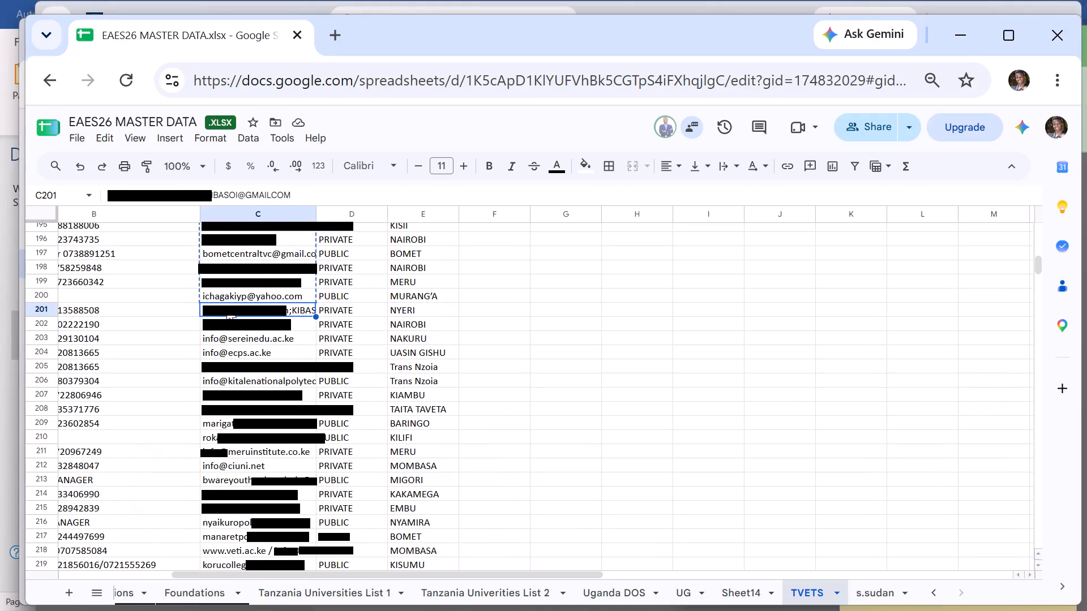
Select the next batch of email addresses in the TVETS sheet, starting at C201 and extending down to row 300.
{"action": "left_click_drag", "start_coordinate": [226, 307], "coordinate": [264, 607]}
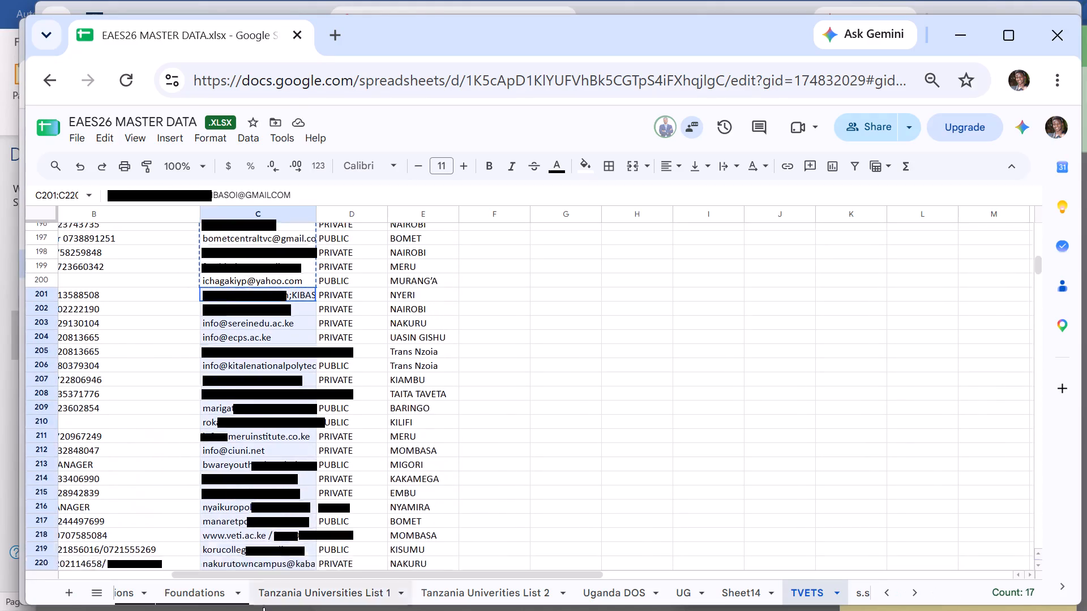
{"action": "left_click_drag", "start_coordinate": [264, 607], "coordinate": [258, 610]}
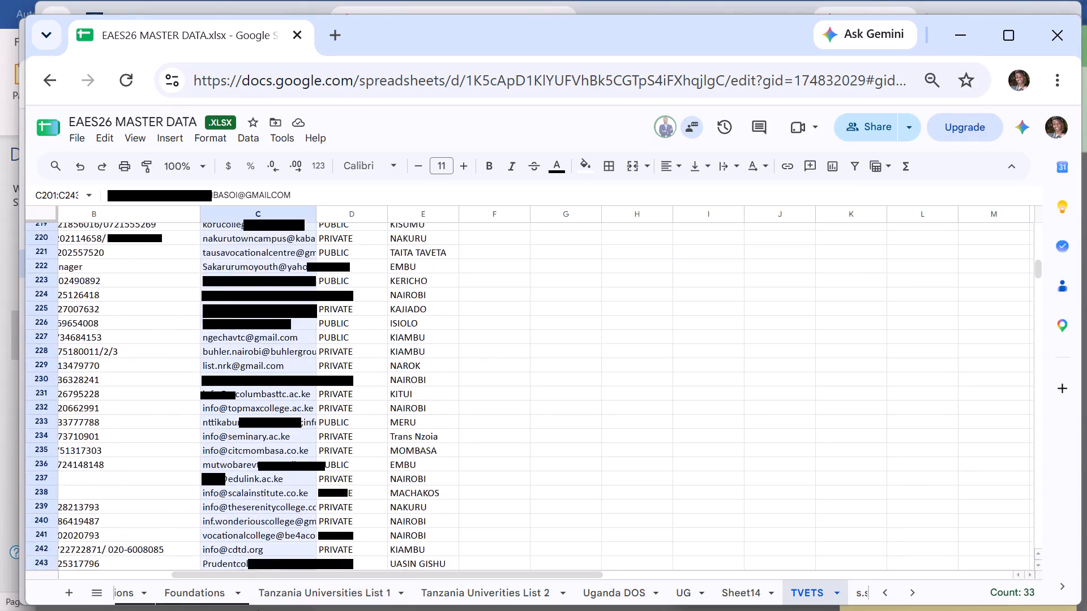
{"action": "left_click_drag", "start_coordinate": [258, 610], "coordinate": [276, 582]}
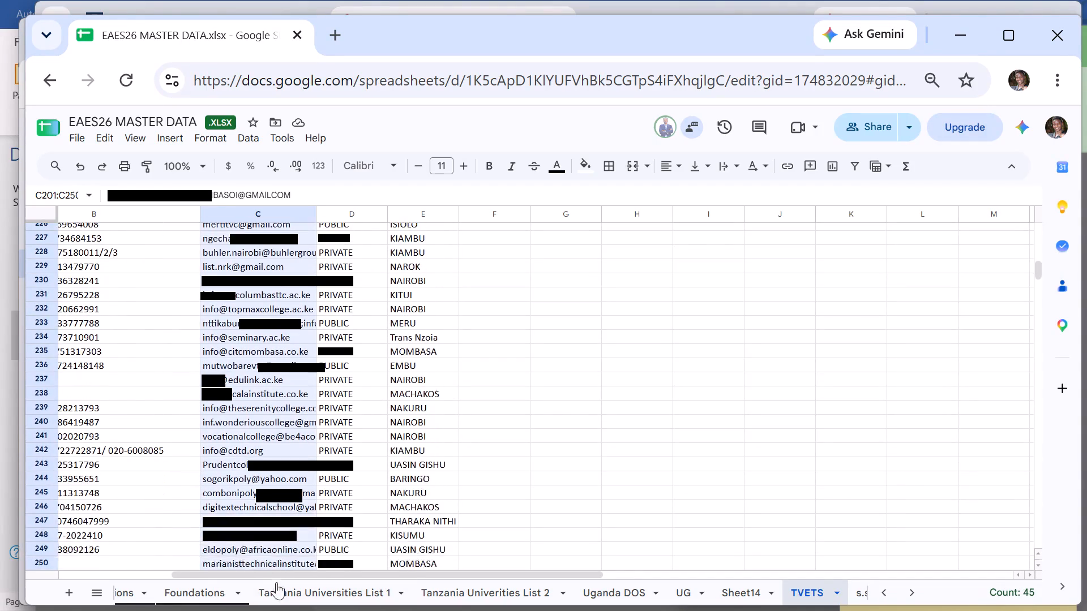
{"action": "left_click_drag", "start_coordinate": [276, 582], "coordinate": [288, 557]}
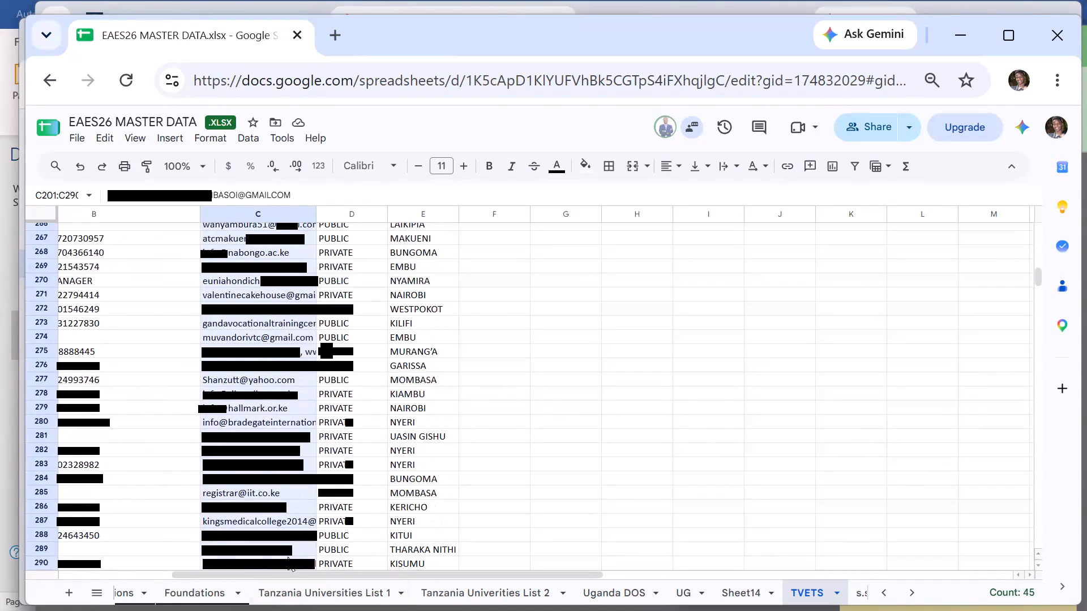
{"action": "left_click_drag", "start_coordinate": [288, 557], "coordinate": [322, 506]}
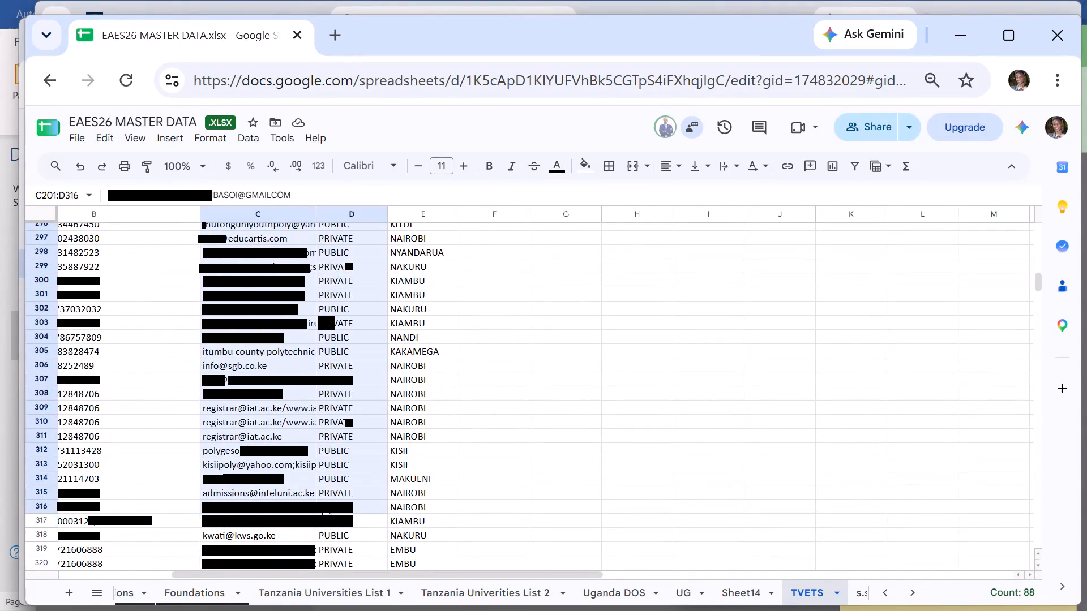
{"action": "left_click_drag", "start_coordinate": [322, 506], "coordinate": [316, 587]}
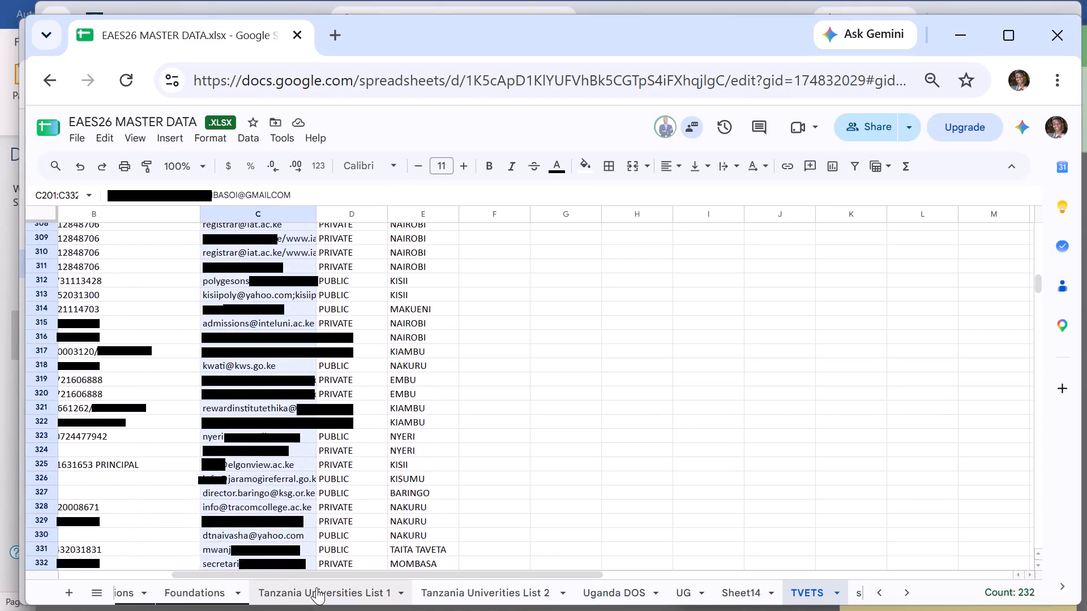
{"action": "left_click_drag", "start_coordinate": [316, 587], "coordinate": [340, 246]}
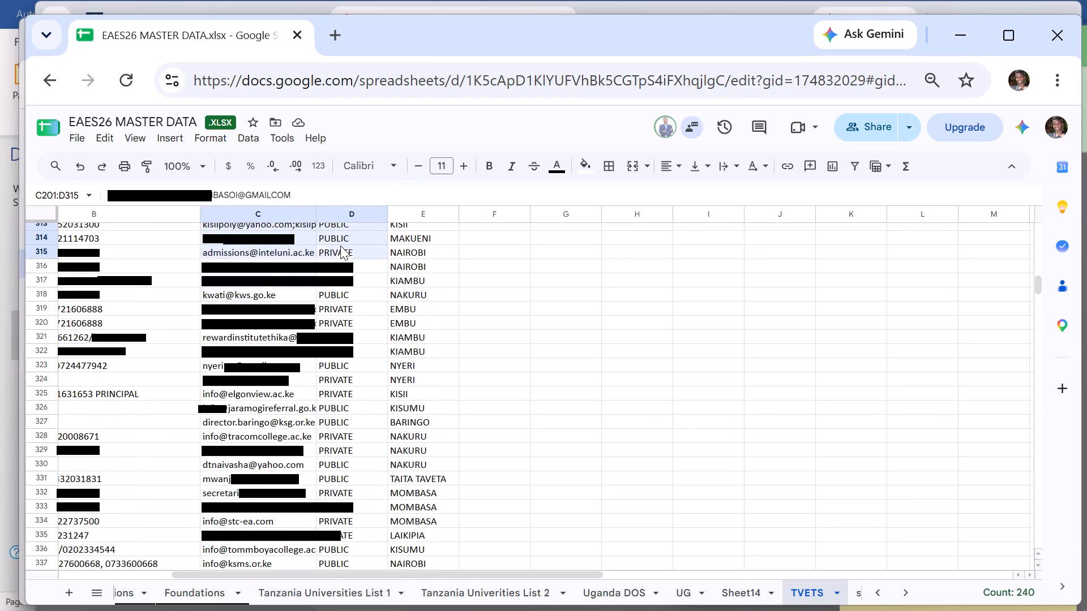
{"action": "left_click_drag", "start_coordinate": [340, 246], "coordinate": [340, 220]}
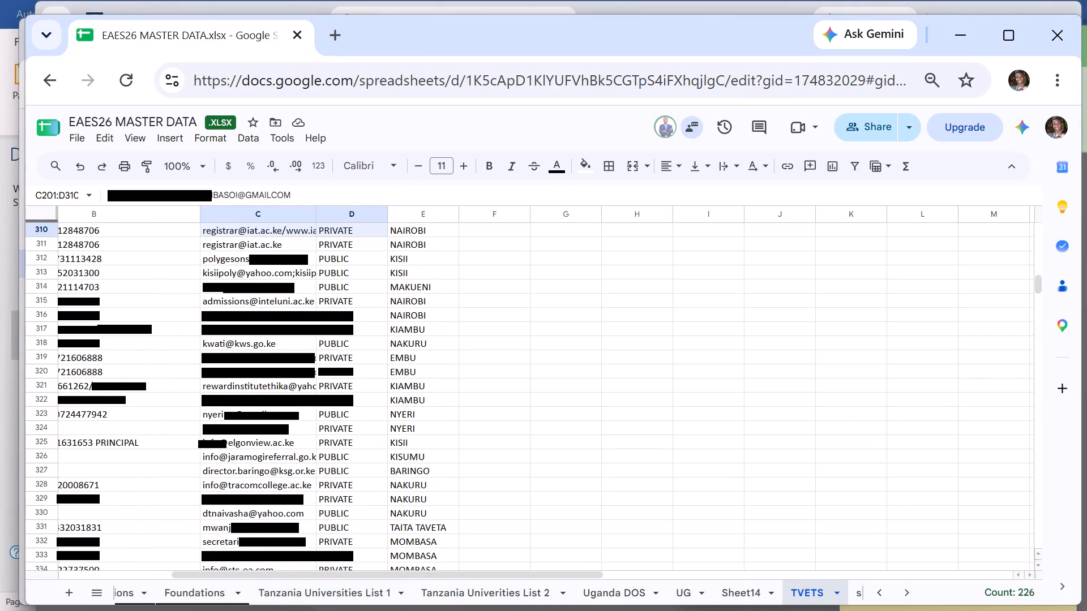
{"action": "left_click_drag", "start_coordinate": [340, 220], "coordinate": [339, 208]}
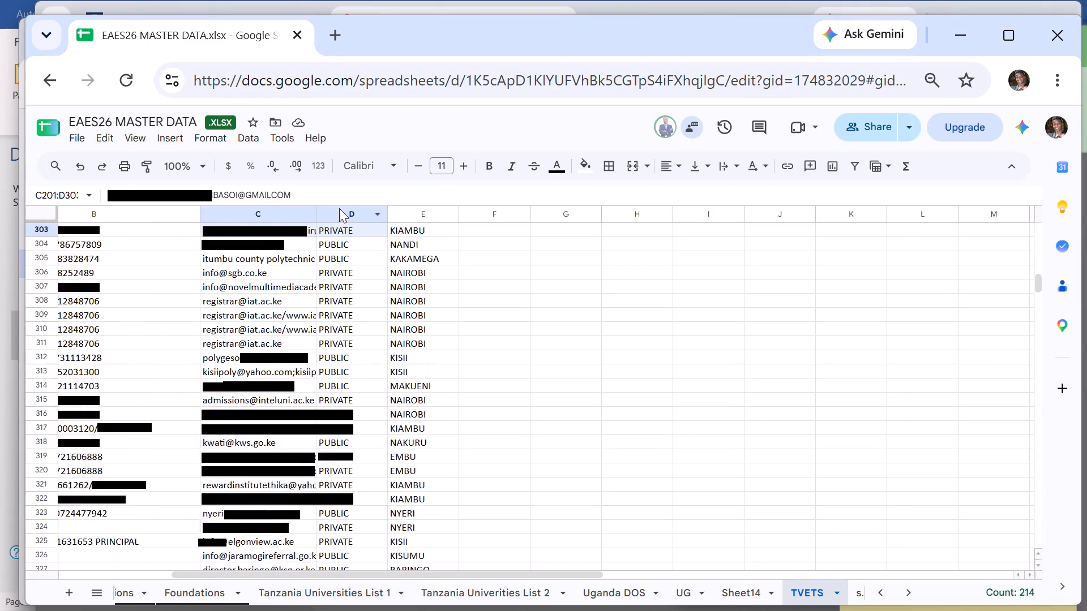
{"action": "left_click_drag", "start_coordinate": [339, 208], "coordinate": [341, 247]}
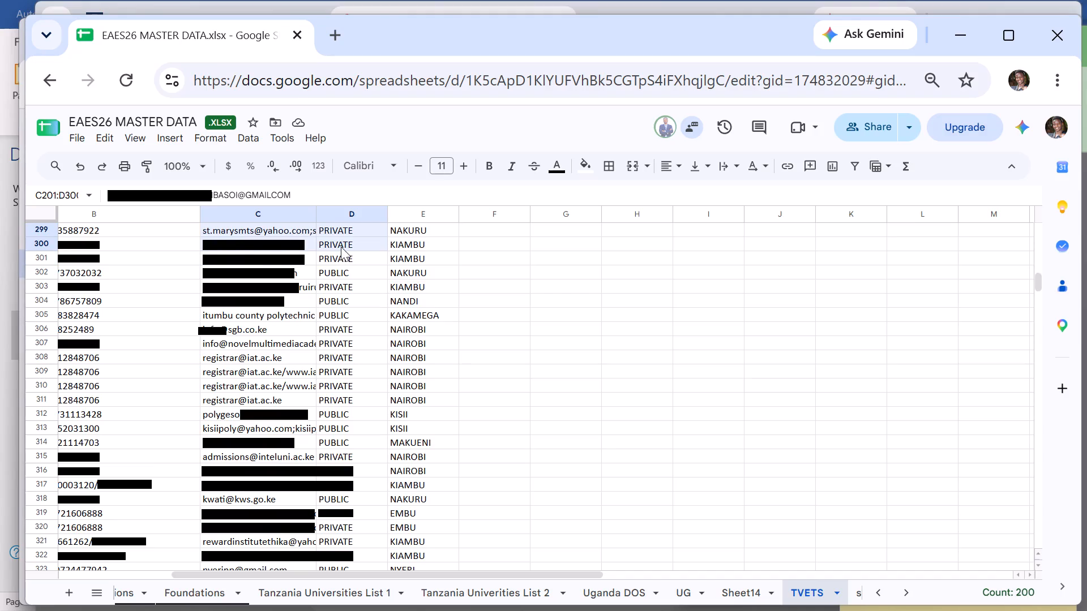
Narrow the selection to the email column only, C201 to C300, in the TVETS sheet and copy that batch of addresses.
{"action": "left_click_drag", "start_coordinate": [341, 247], "coordinate": [311, 252]}
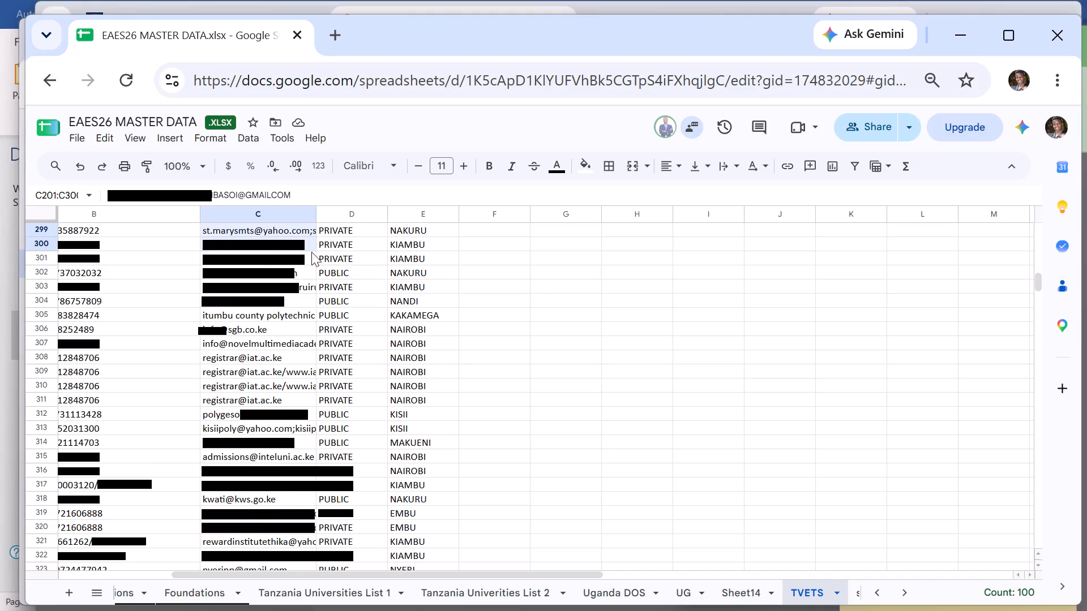
{"action": "left_click_drag", "start_coordinate": [311, 252], "coordinate": [313, 252]}
{"action": "key", "text": "ctrl+c"}
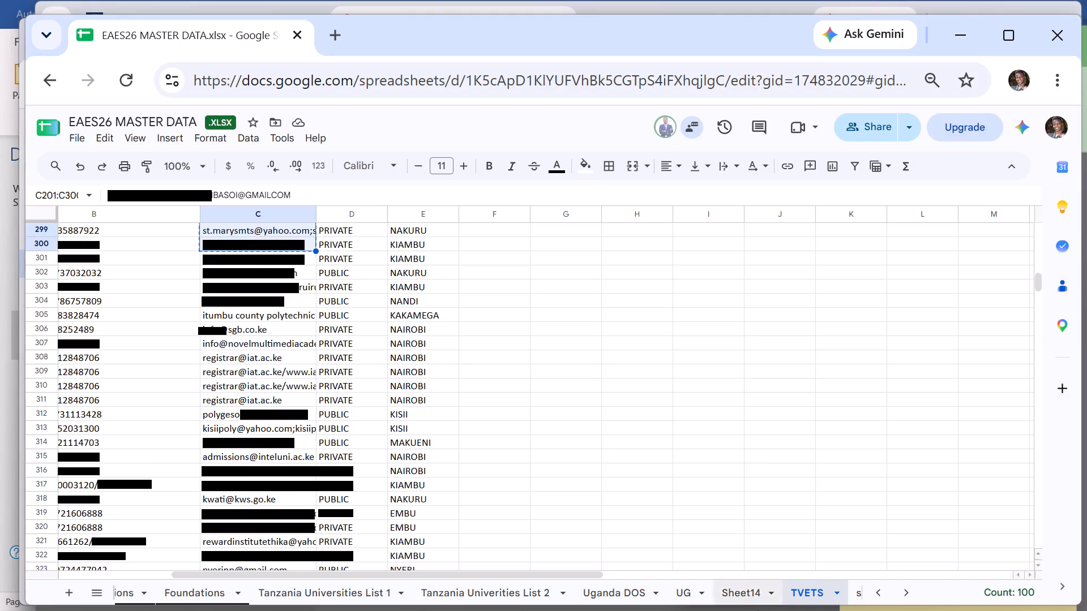
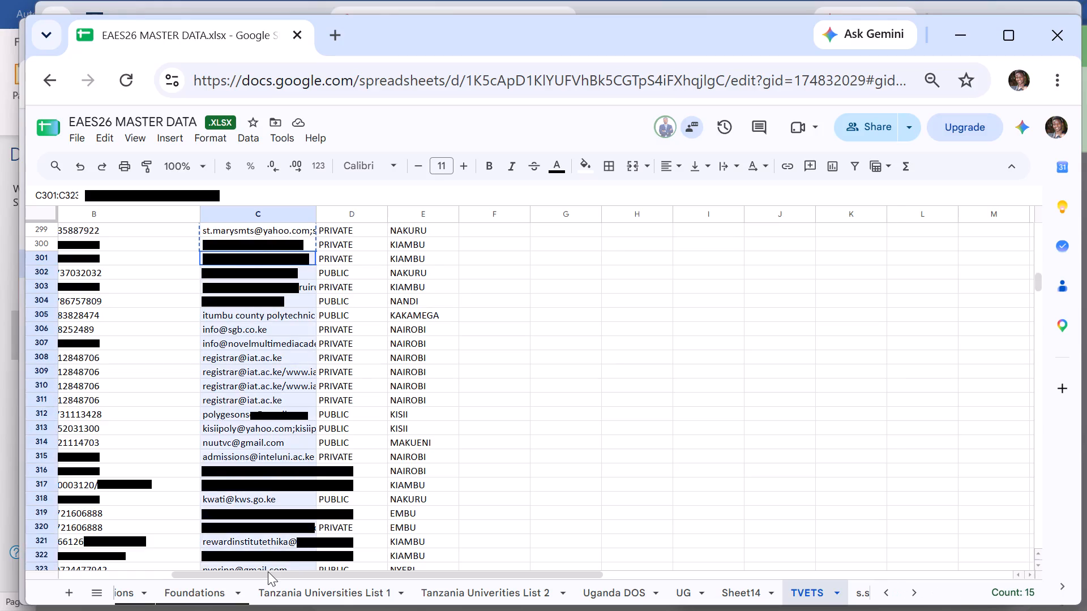
Extend the selection in the TVETS sheet's email column to C301:C400 and copy this batch of addresses.
{"action": "left_click_drag", "start_coordinate": [268, 571], "coordinate": [267, 610]}
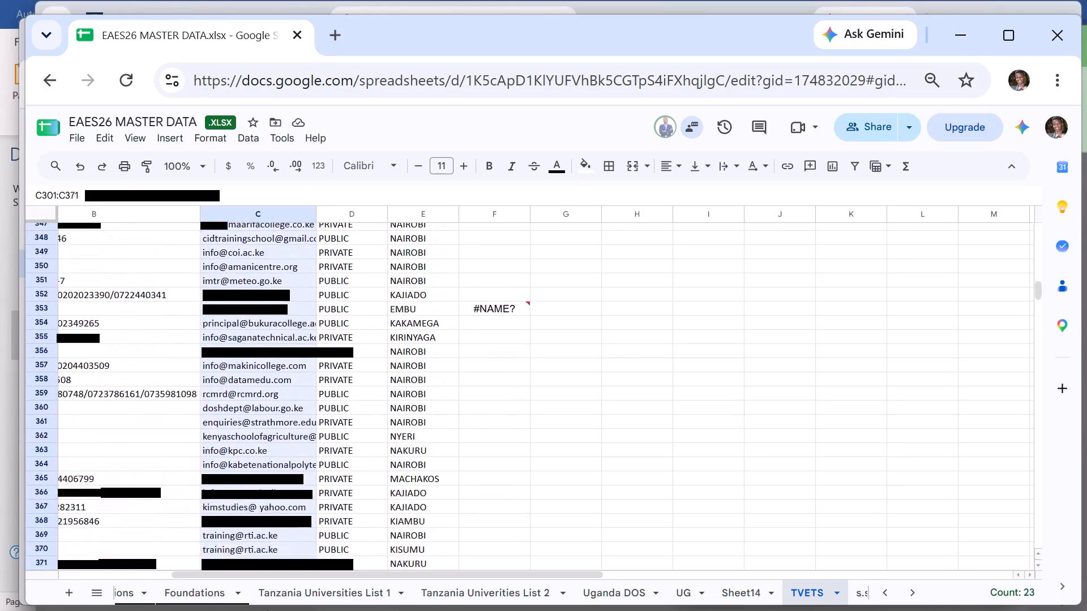
{"action": "left_click_drag", "start_coordinate": [267, 610], "coordinate": [276, 497]}
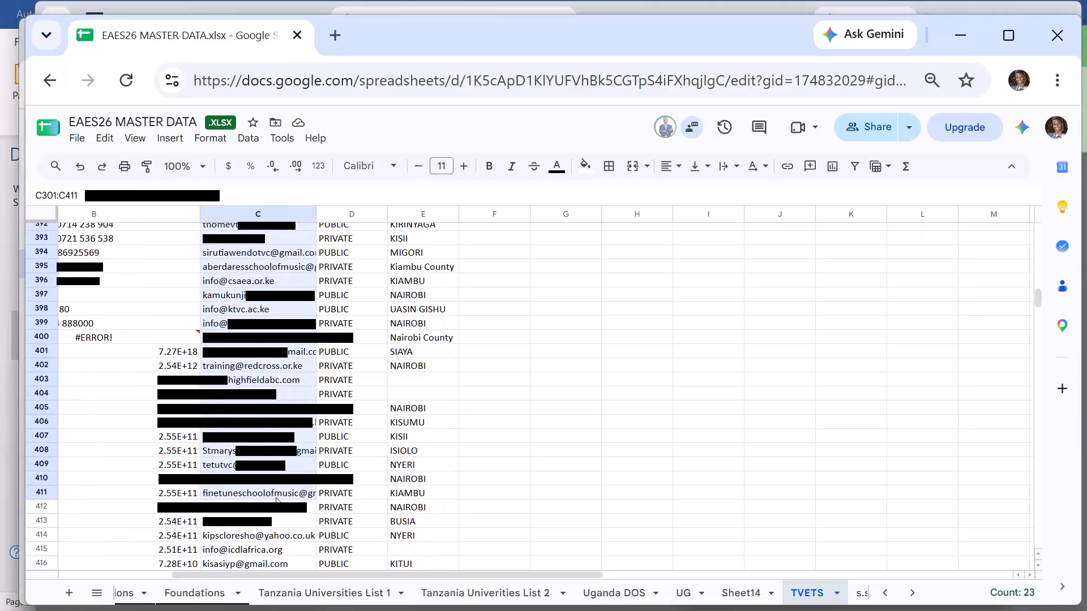
{"action": "left_click_drag", "start_coordinate": [276, 497], "coordinate": [288, 337]}
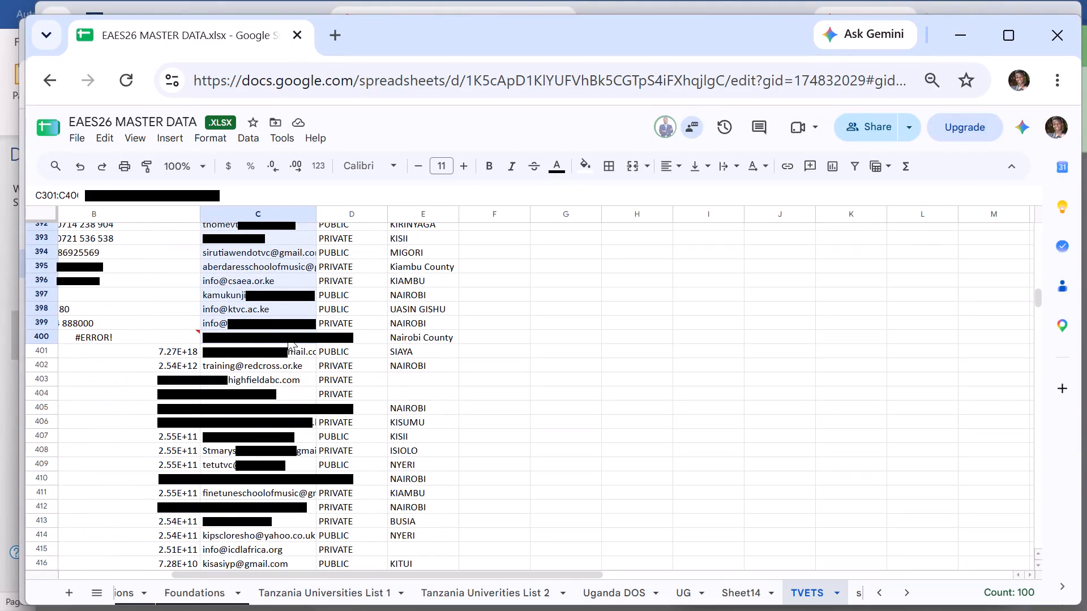
{"action": "left_click_drag", "start_coordinate": [288, 337], "coordinate": [288, 337]}
{"action": "key", "text": "ctrl+c"}
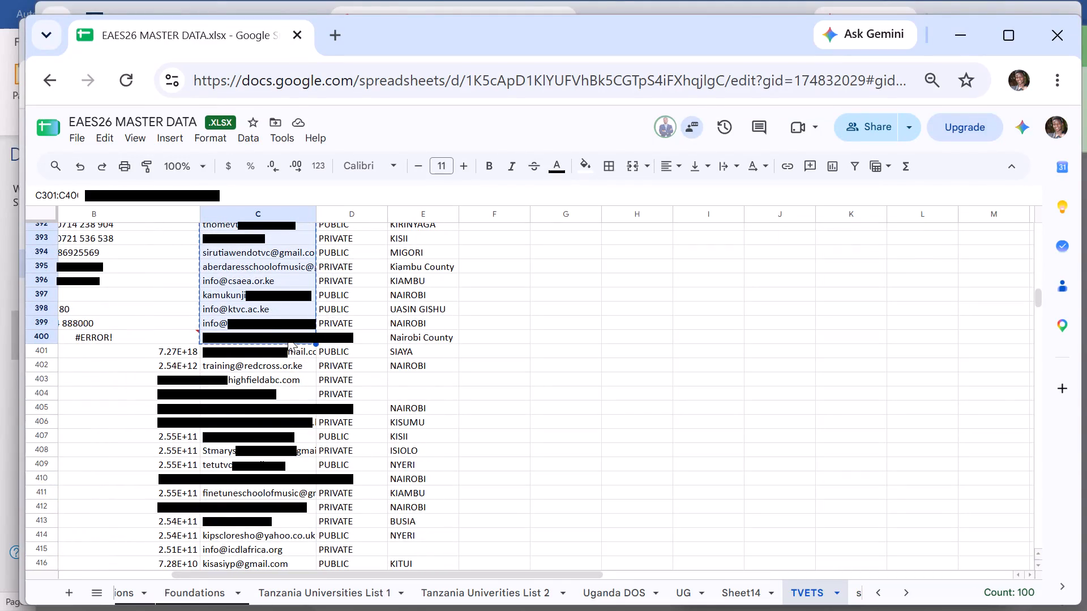
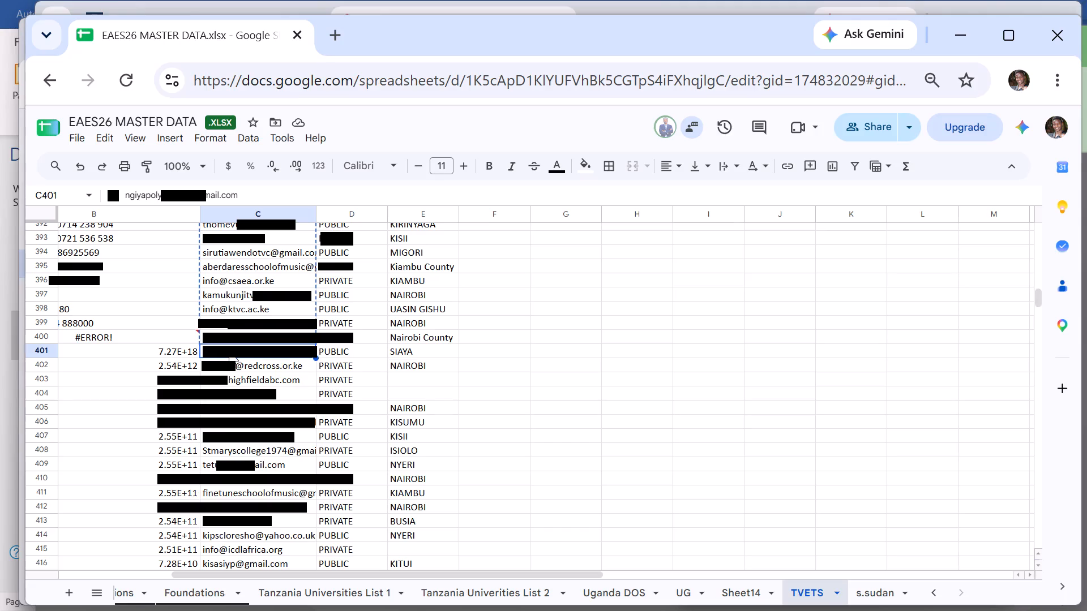
Select the email cells C401 to C407 in the TVETS sheet, directly below the copied range, as the start of the next batch.
{"action": "left_click_drag", "start_coordinate": [229, 351], "coordinate": [240, 442]}
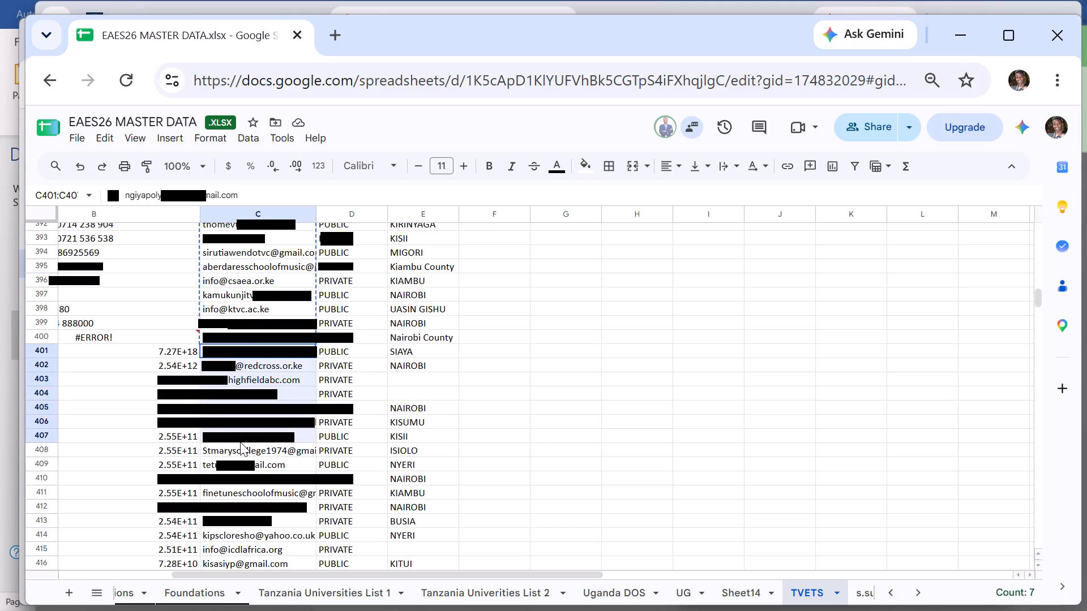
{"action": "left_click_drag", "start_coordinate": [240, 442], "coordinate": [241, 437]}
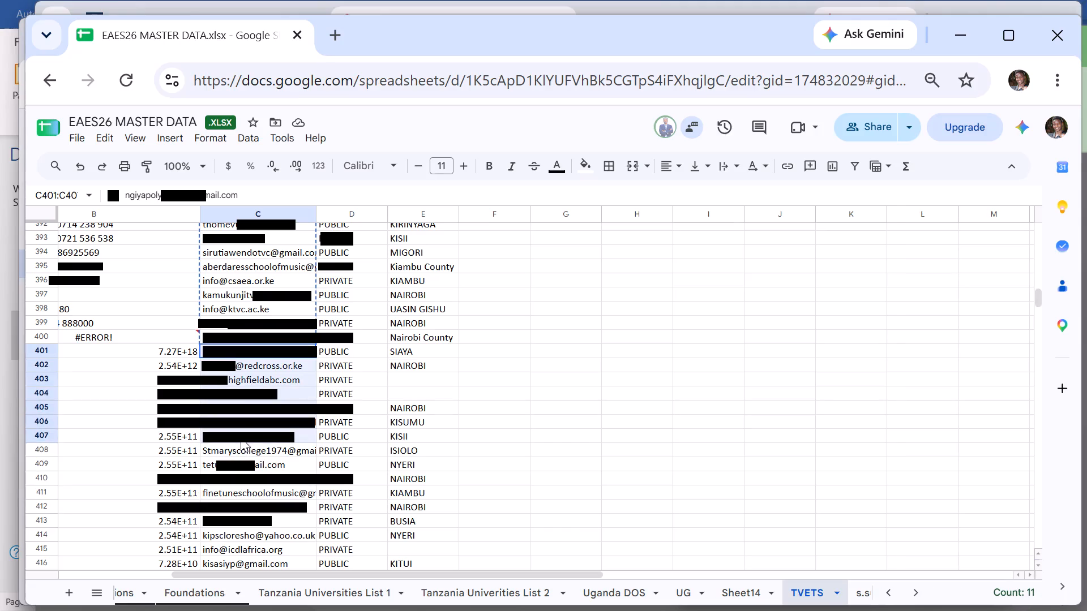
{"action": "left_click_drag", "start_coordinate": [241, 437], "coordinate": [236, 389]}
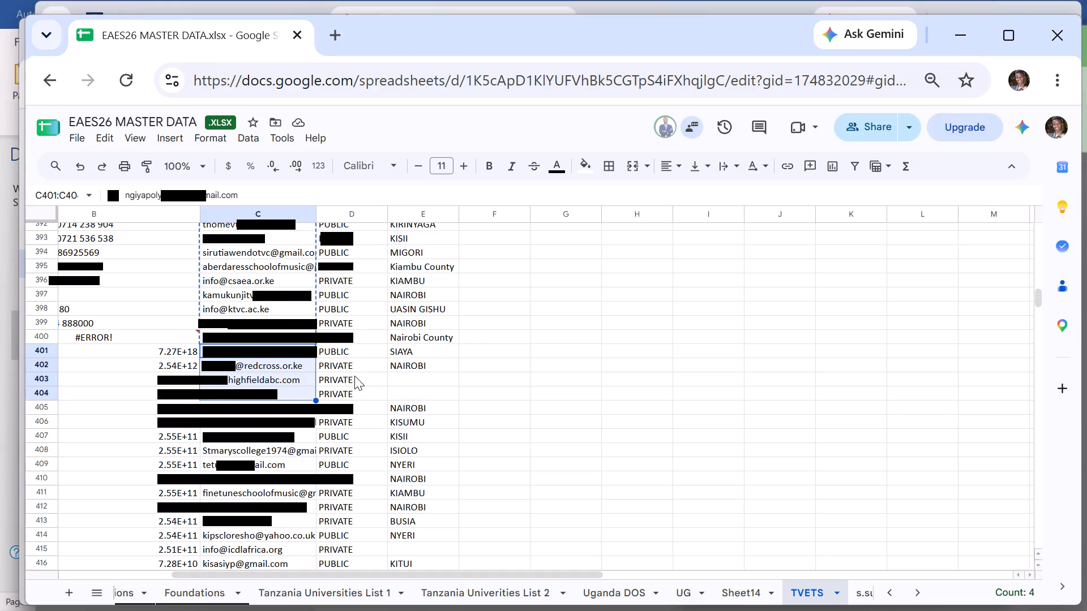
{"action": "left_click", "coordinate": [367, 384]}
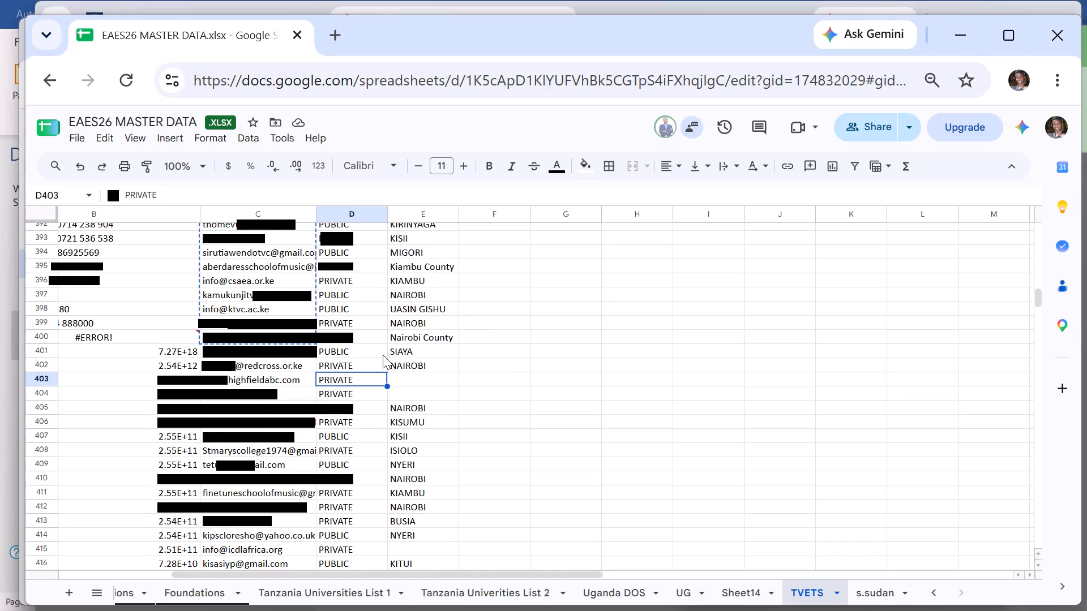
Check at which row the currently copied batch of email addresses in column C of the TVETS sheet begins.
{"action": "scroll", "coordinate": [383, 355], "scroll_direction": "up", "scroll_amount": 9}
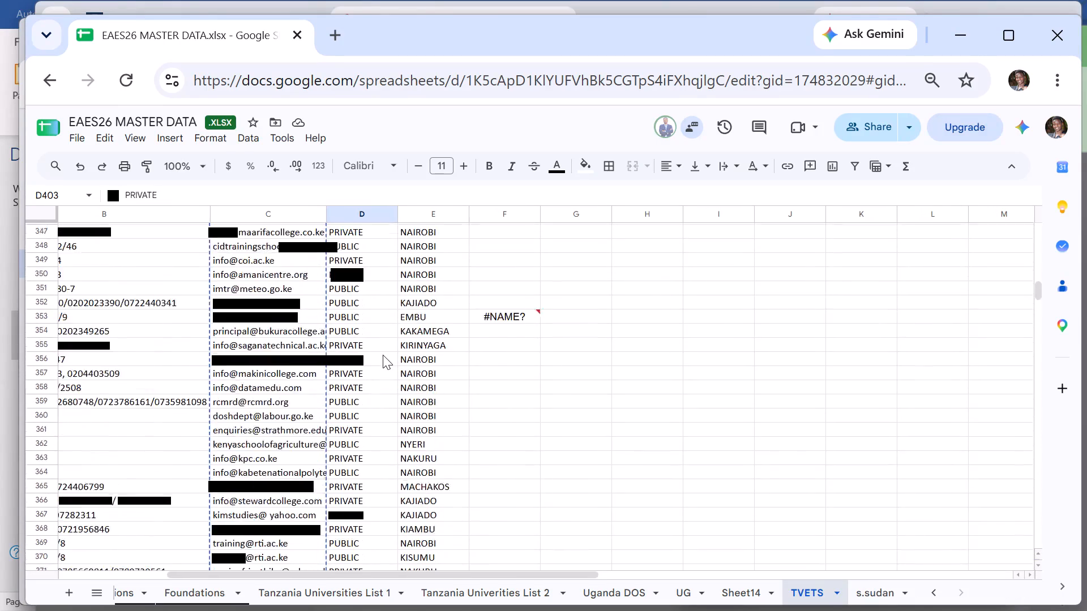
{"action": "scroll", "coordinate": [383, 355], "scroll_direction": "up", "scroll_amount": 10}
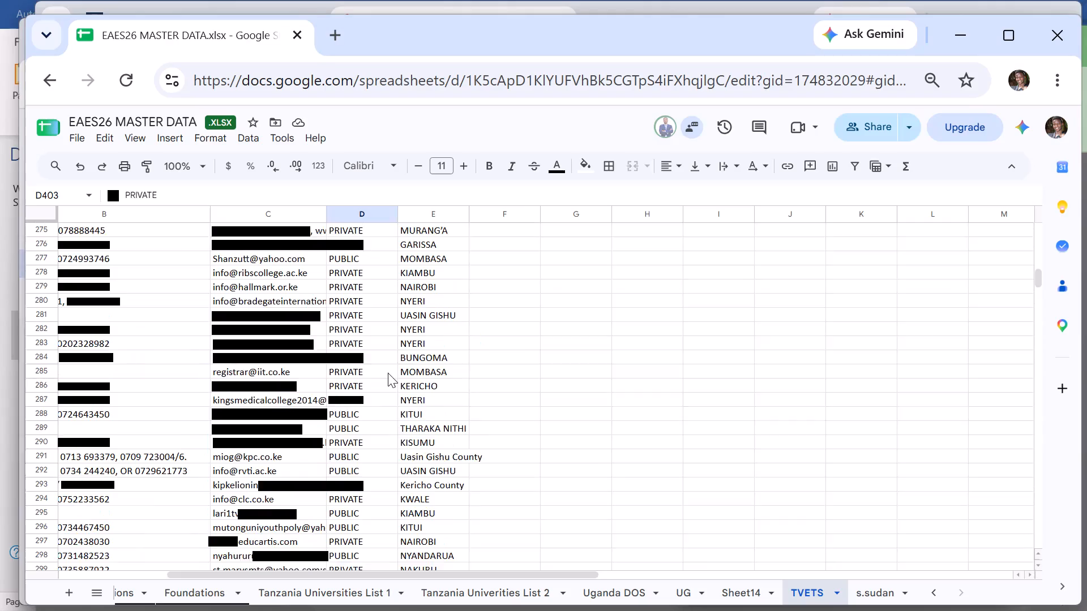
{"action": "scroll", "coordinate": [388, 373], "scroll_direction": "down", "scroll_amount": 4}
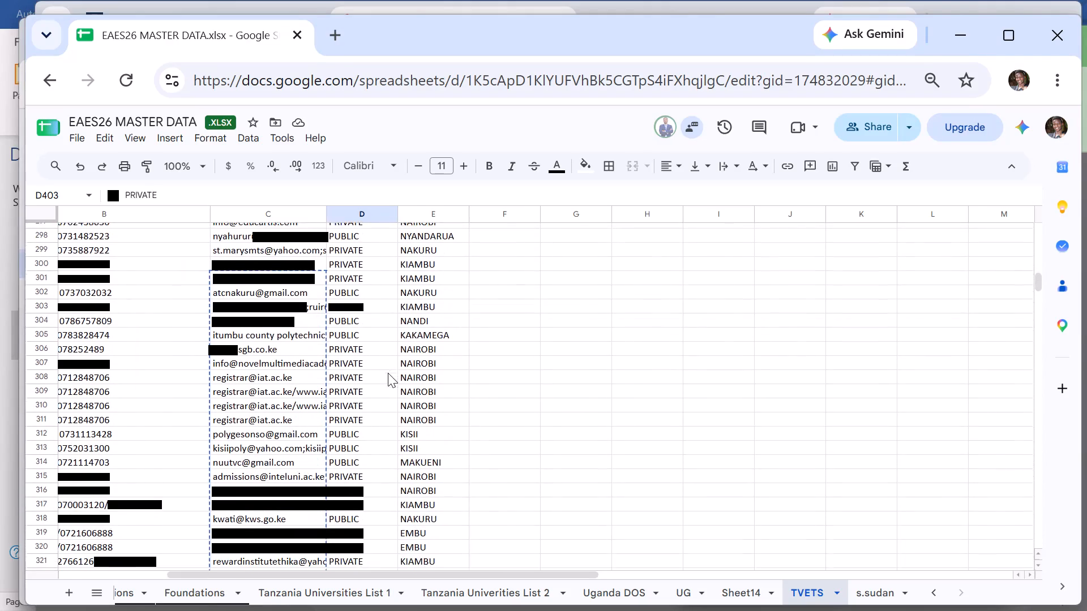
{"action": "scroll", "coordinate": [388, 373], "scroll_direction": "down", "scroll_amount": 2}
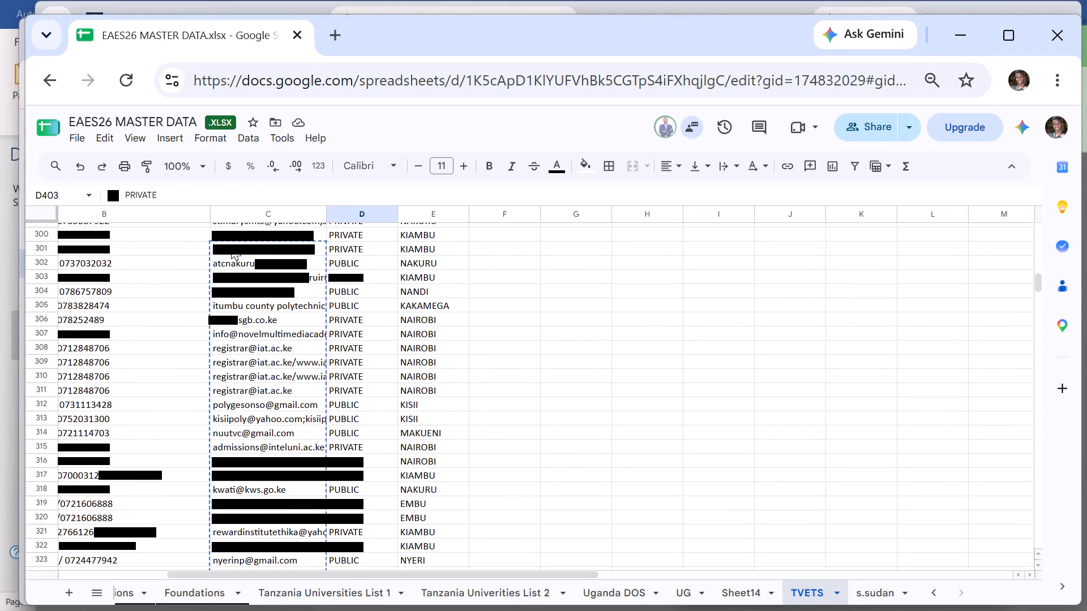
{"action": "left_click_drag", "start_coordinate": [237, 248], "coordinate": [242, 269]}
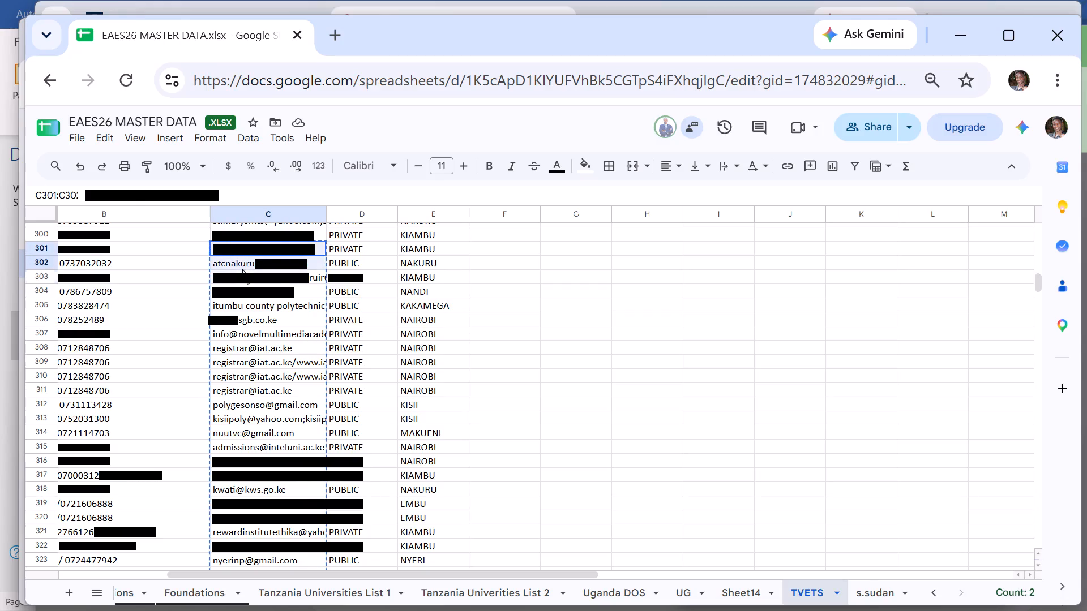
{"action": "left_click_drag", "start_coordinate": [242, 269], "coordinate": [275, 507]}
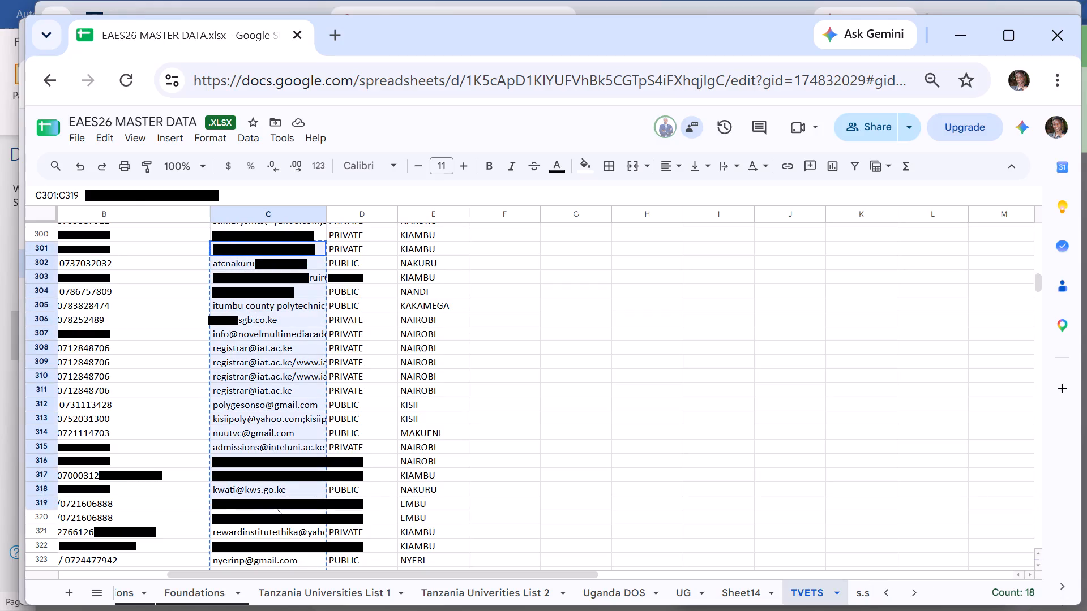
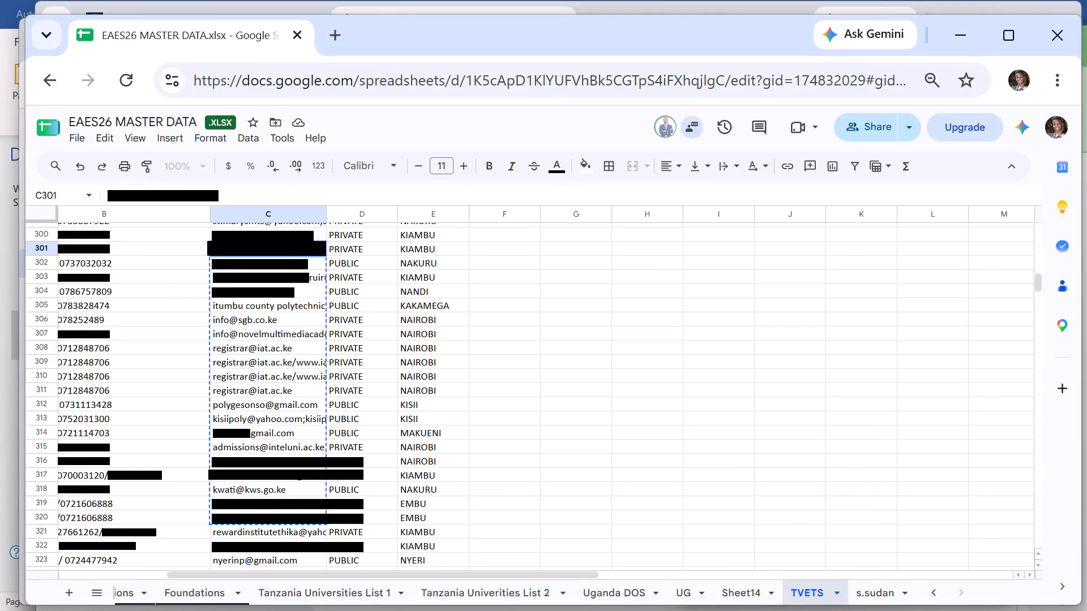
Copy the email address text from inside cell C302 of the TVETS sheet.
{"action": "left_click_drag", "start_coordinate": [231, 242], "coordinate": [207, 243]}
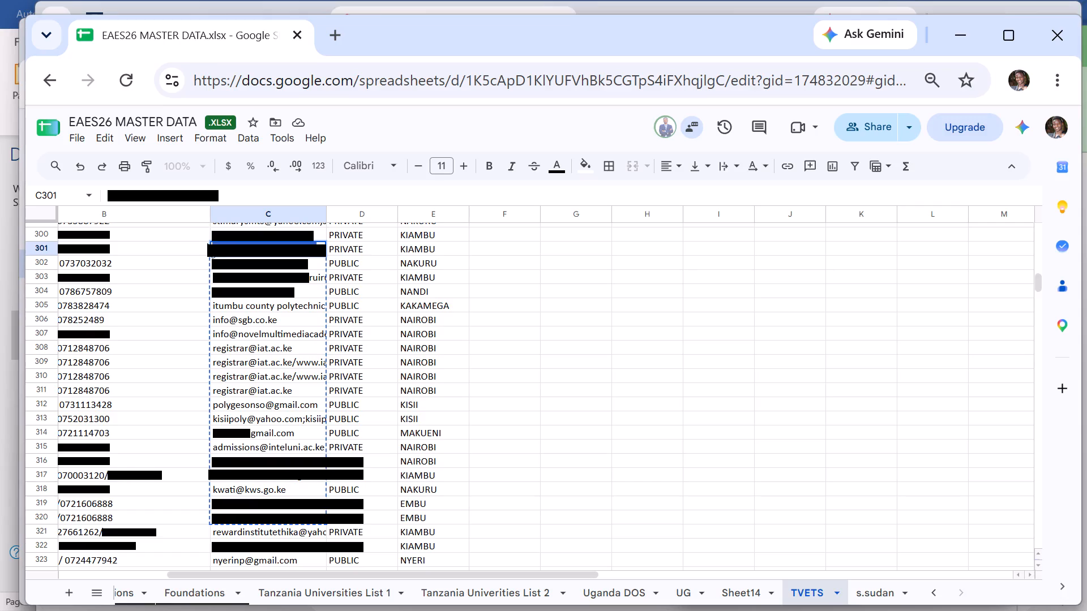
{"action": "left_click", "coordinate": [233, 260]}
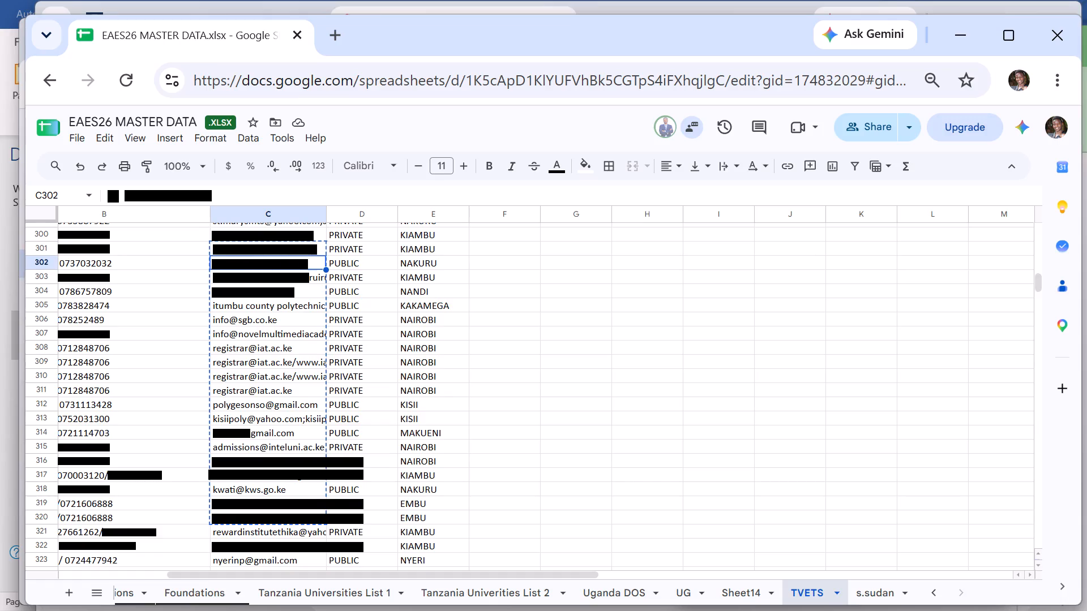
{"action": "double_click", "coordinate": [280, 269]}
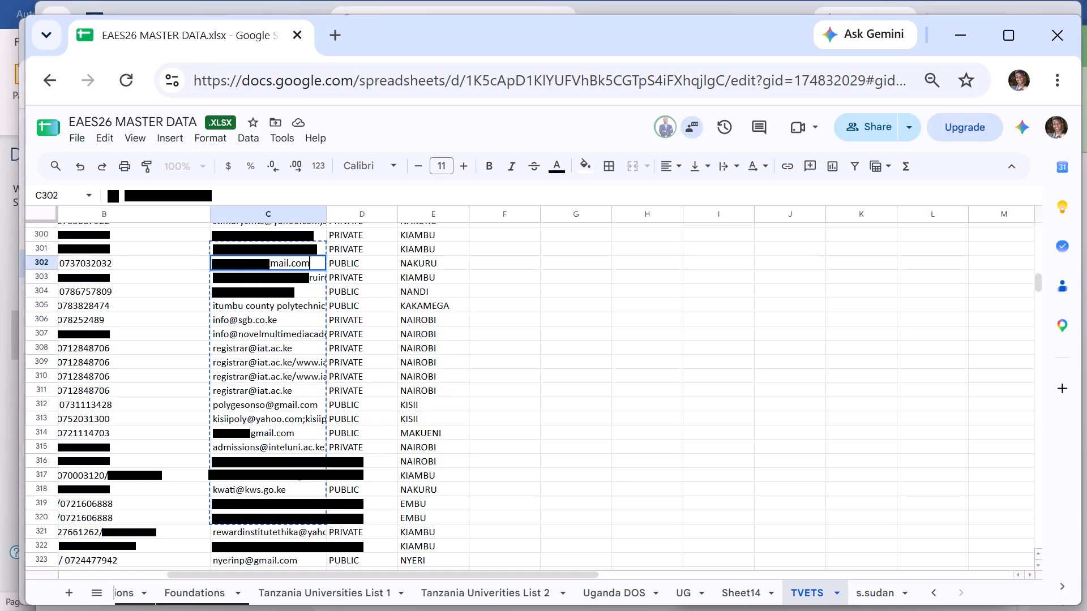
{"action": "left_click_drag", "start_coordinate": [314, 263], "coordinate": [196, 255]}
{"action": "key", "text": "ctrl+c"}
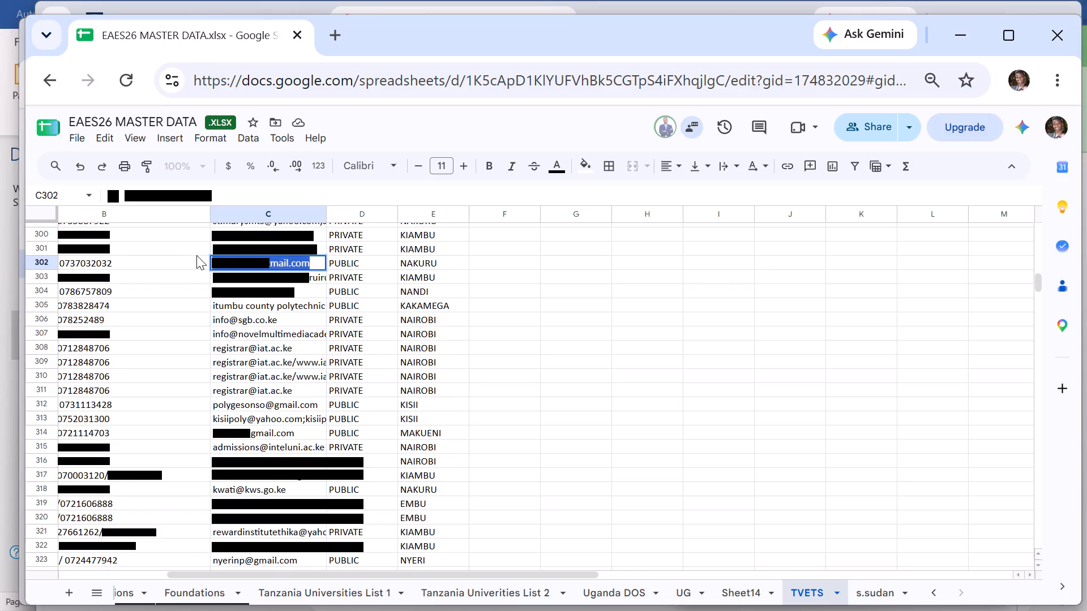
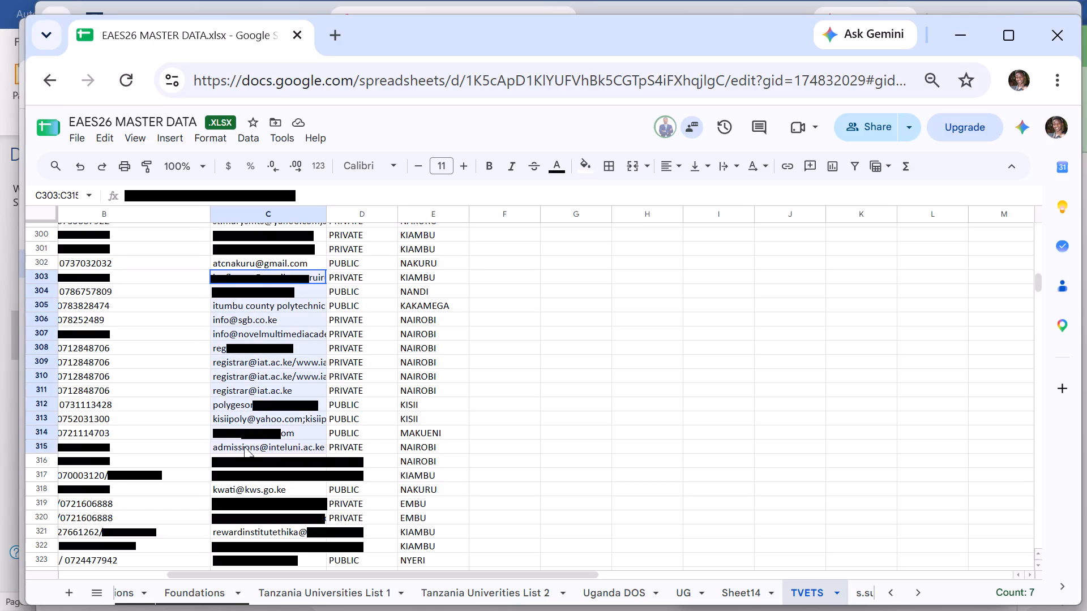
Copy the email addresses in column C of the TVETS sheet from row 303 through row 330.
{"action": "left_click_drag", "start_coordinate": [244, 446], "coordinate": [251, 542]}
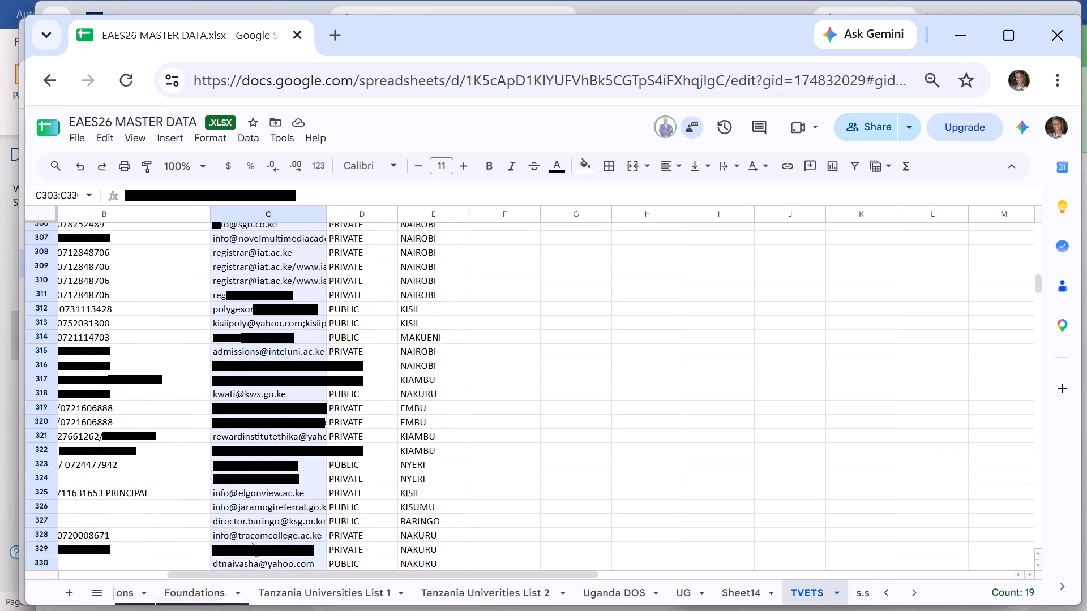
{"action": "left_click_drag", "start_coordinate": [251, 542], "coordinate": [253, 549]}
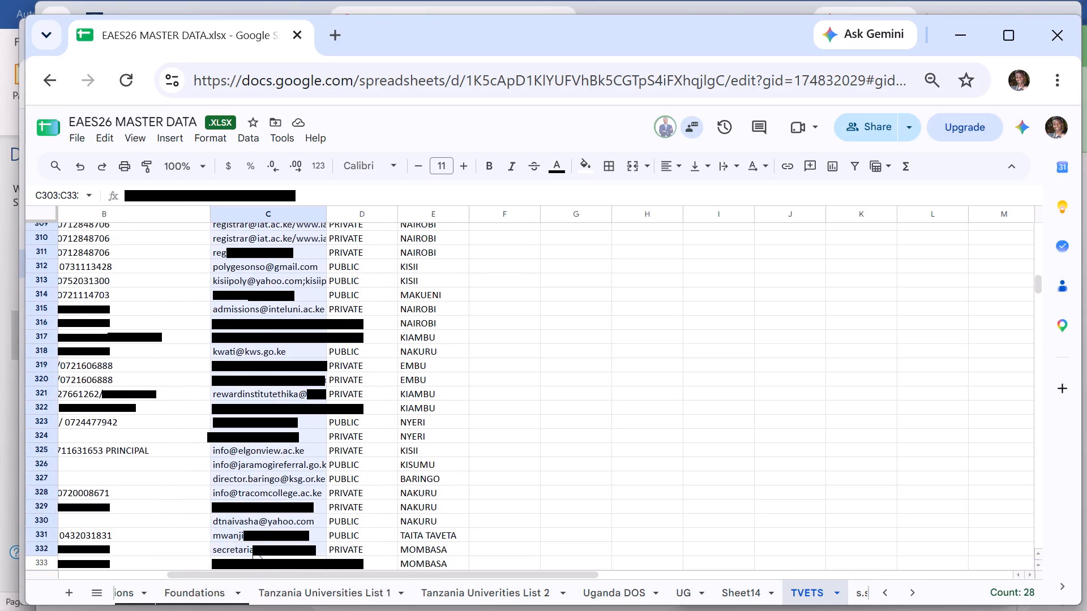
{"action": "left_click_drag", "start_coordinate": [253, 549], "coordinate": [255, 528]}
{"action": "key", "text": "ctrl+c"}
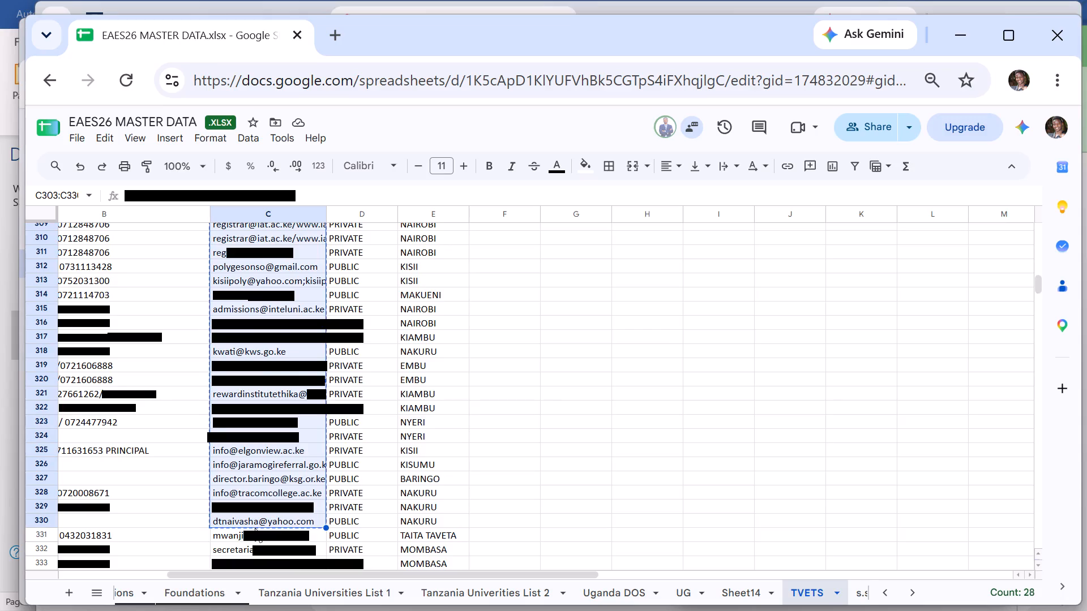